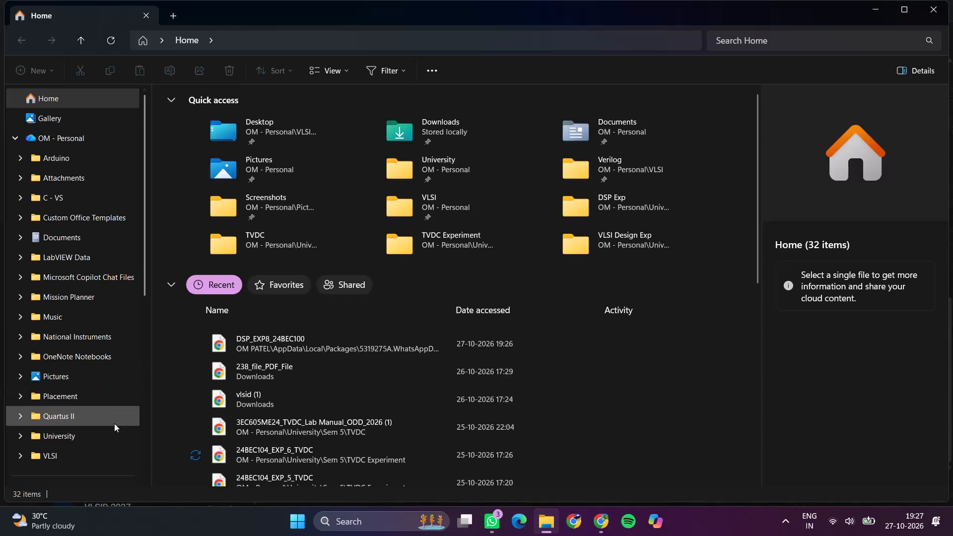
Open the DSP Exp folder under University > Sem 5 in File Explorer.
{"action": "left_click", "coordinate": [102, 438]}
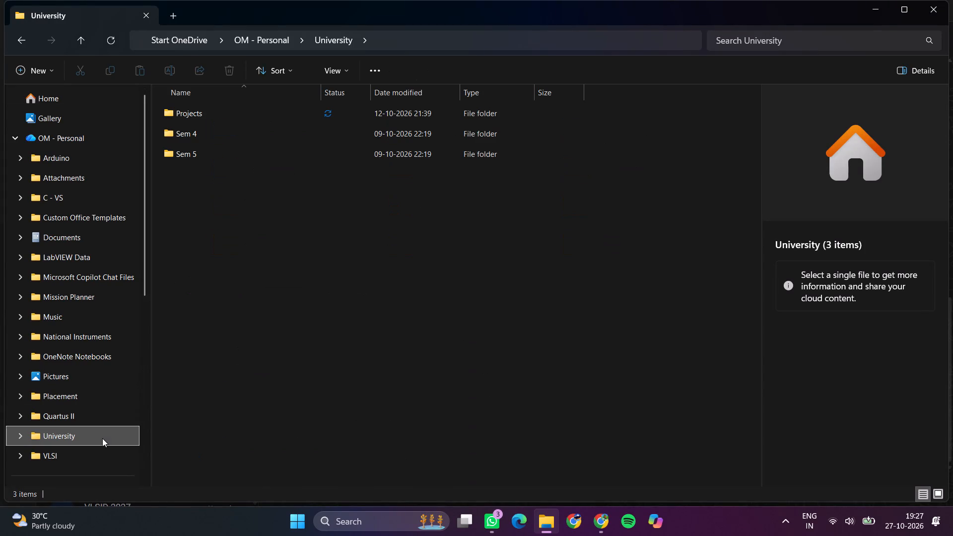
{"action": "double_click", "coordinate": [195, 160]}
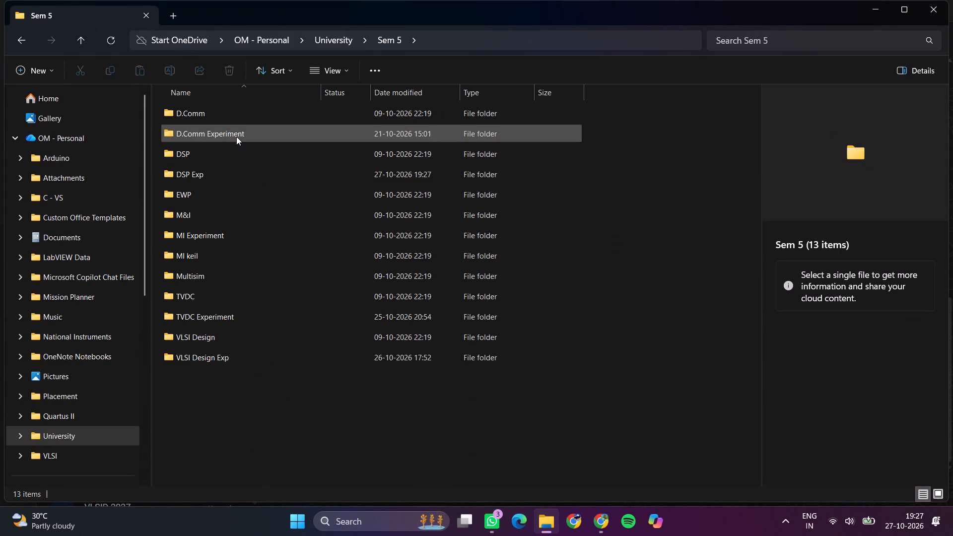
{"action": "double_click", "coordinate": [215, 167]}
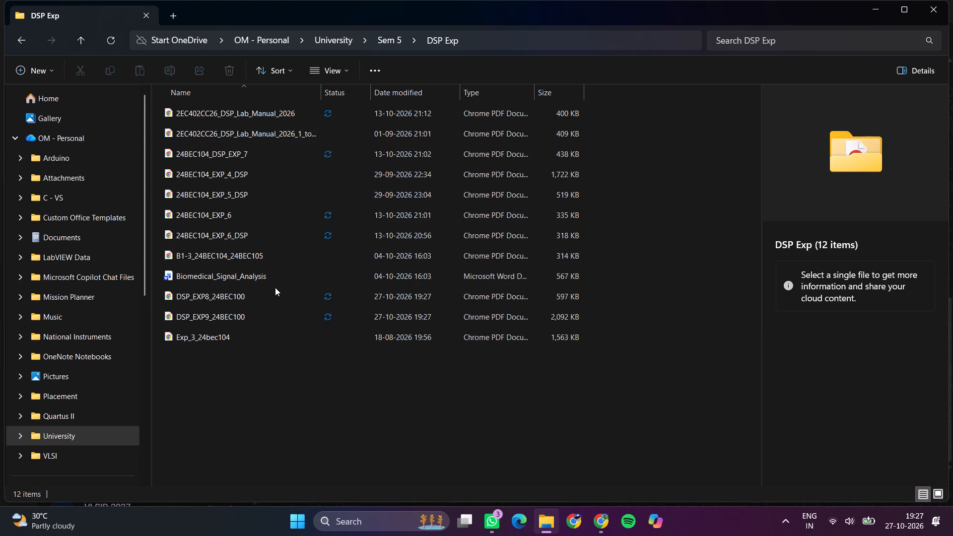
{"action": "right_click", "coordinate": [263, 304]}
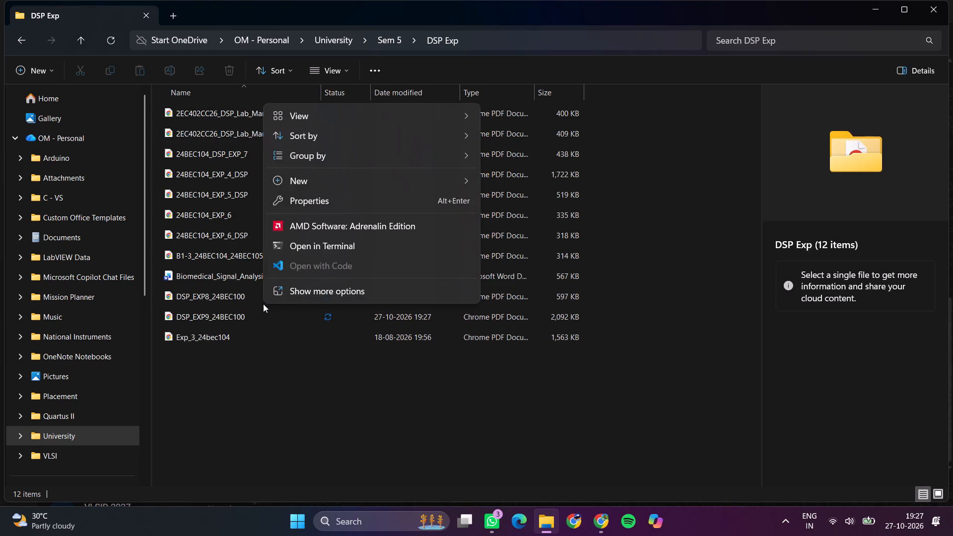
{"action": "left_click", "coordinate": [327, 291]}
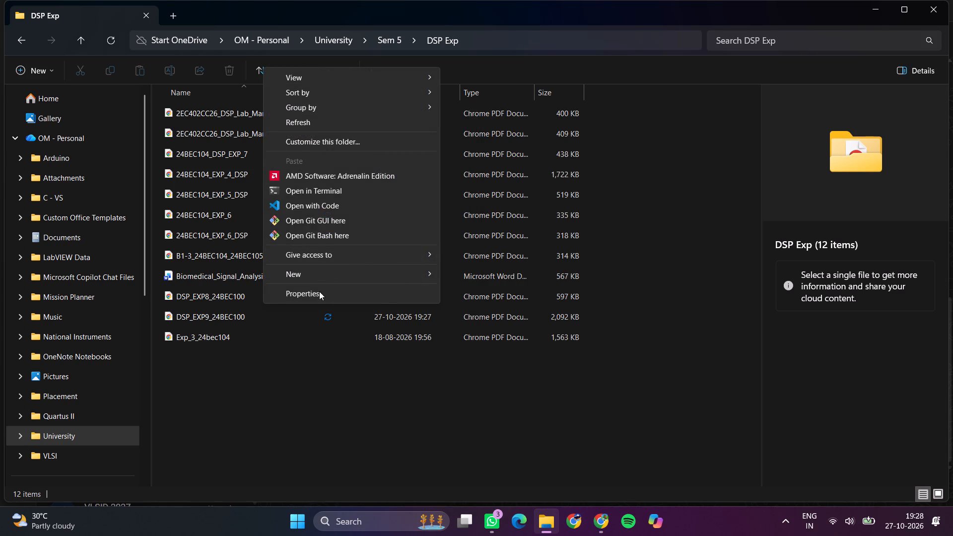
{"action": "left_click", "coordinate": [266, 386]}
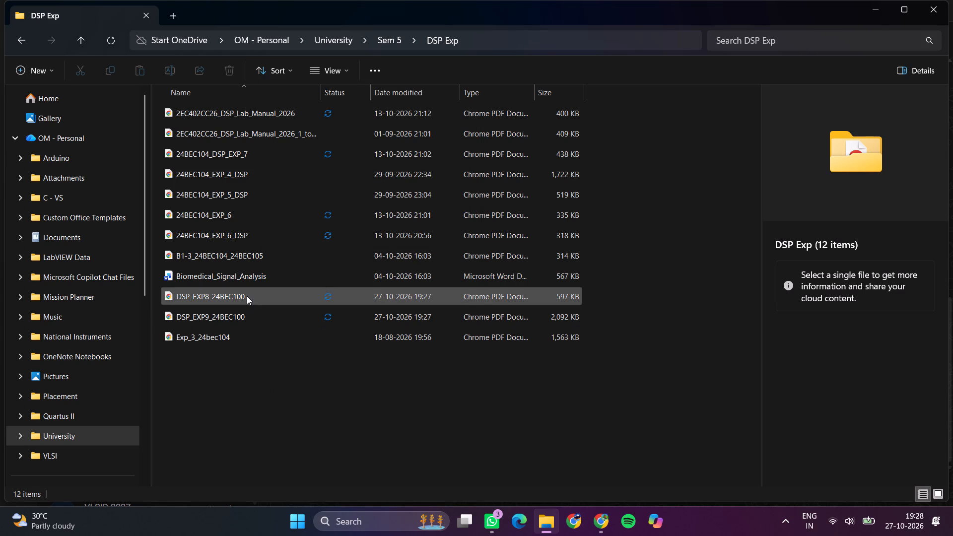
Open the DSP_EXP8 PDF in Word, choosing it for this one time only.
{"action": "right_click", "coordinate": [247, 296]}
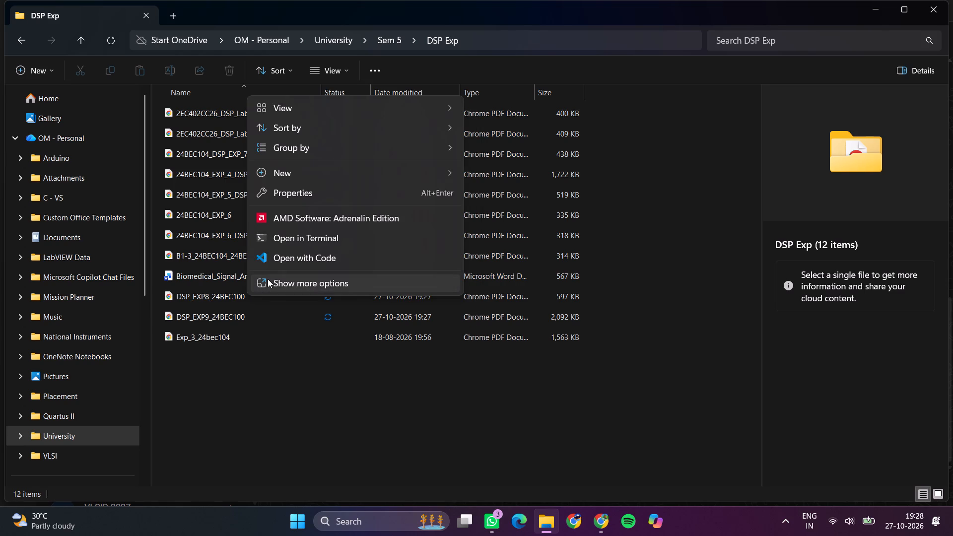
{"action": "left_click", "coordinate": [214, 296]}
{"action": "right_click", "coordinate": [214, 296]}
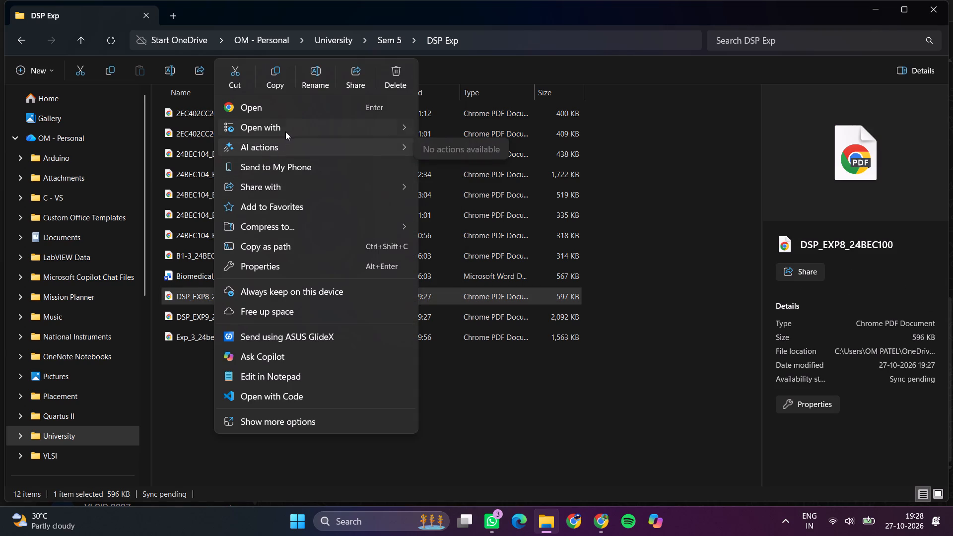
{"action": "left_click", "coordinate": [286, 130]}
{"action": "left_click", "coordinate": [508, 250]}
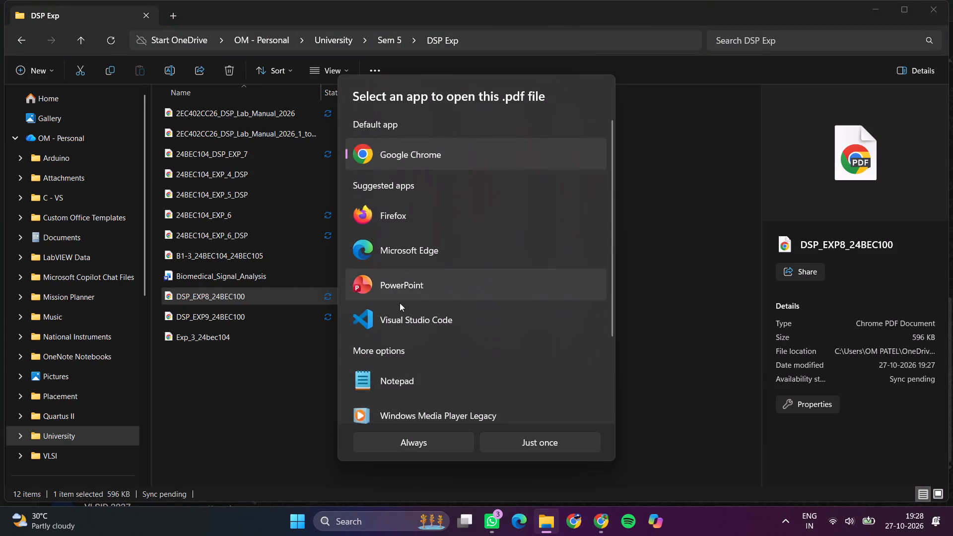
{"action": "scroll", "coordinate": [400, 303], "scroll_direction": "down", "scroll_amount": 4}
{"action": "left_click", "coordinate": [392, 333]}
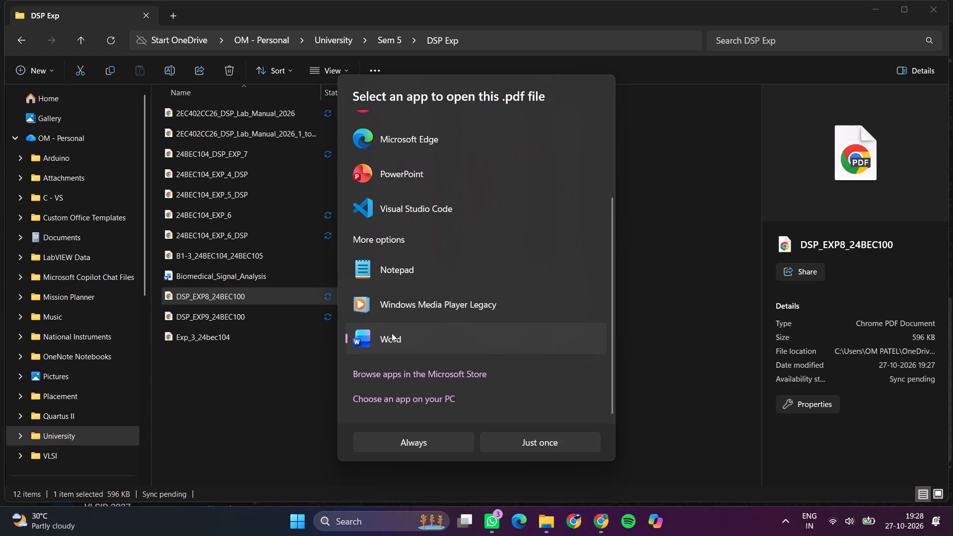
{"action": "left_click", "coordinate": [514, 450]}
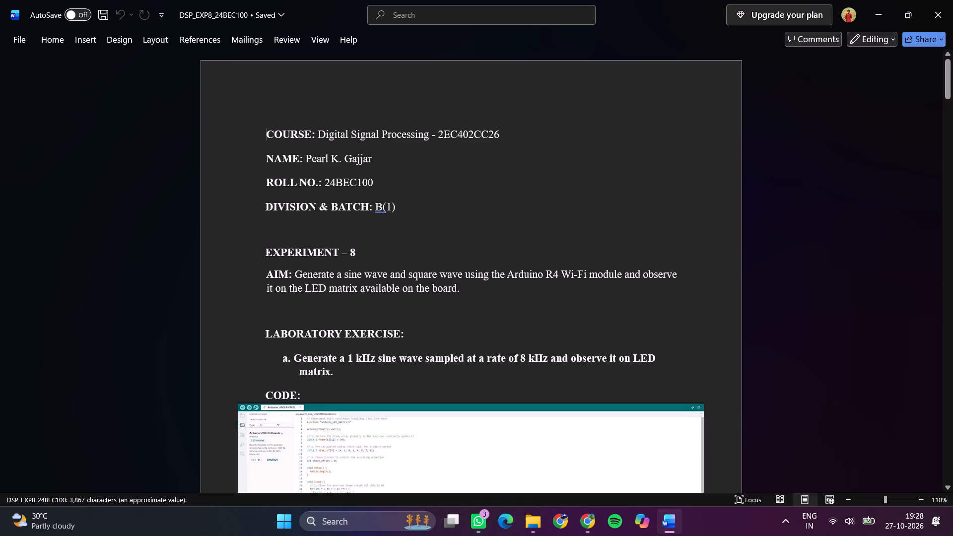
Replace the classmate's name on the NAME line with the student's own first name and surname.
{"action": "left_click", "coordinate": [397, 161]}
{"action": "key", "text": "BackSpace"}
{"action": "key", "text": "BackSpace"}
{"action": "key", "text": "BackSpace"}
{"action": "key", "text": "BackSpace"}
{"action": "key", "text": "BackSpace"}
{"action": "key", "text": "BackSpace"}
{"action": "key", "text": "BackSpace"}
{"action": "key", "text": "BackSpace"}
{"action": "key", "text": "BackSpace"}
{"action": "key", "text": "BackSpace"}
{"action": "key", "text": "BackSpace"}
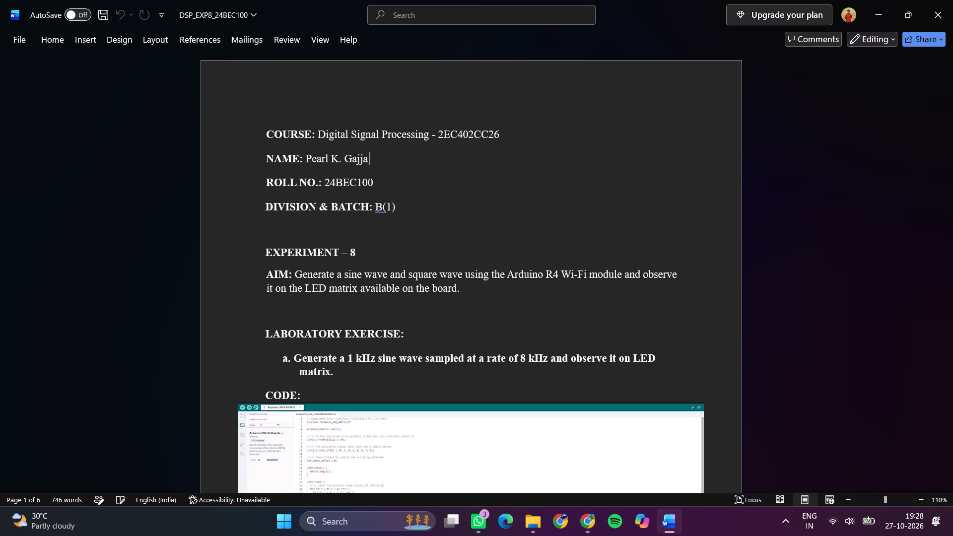
{"action": "key", "text": "BackSpace"}
{"action": "key", "text": "BackSpace"}
{"action": "key", "text": "BackSpace"}
{"action": "key", "text": "BackSpace"}
{"action": "key", "text": "BackSpace"}
{"action": "key", "text": "BackSpace"}
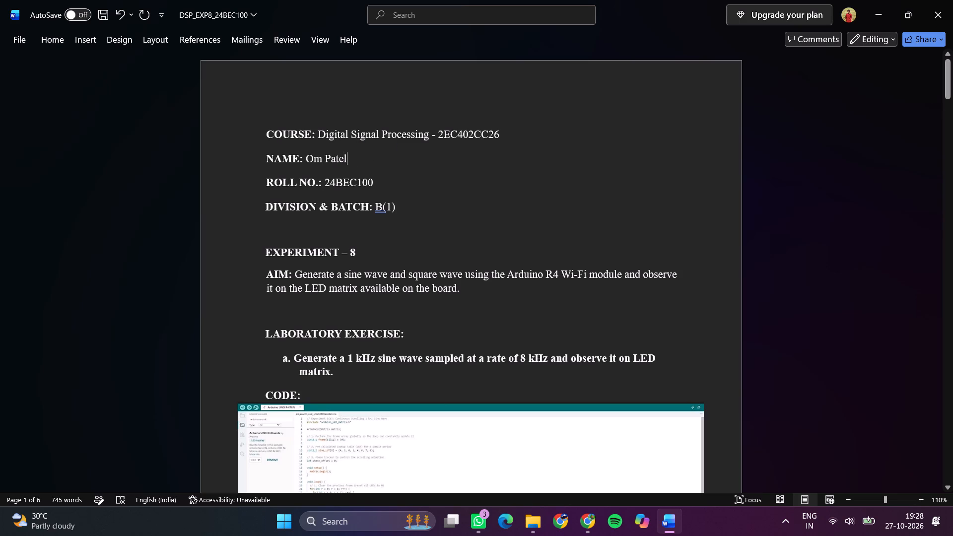
Delete the entire COURSE line above the NAME line.
{"action": "left_click_drag", "start_coordinate": [518, 135], "coordinate": [225, 135]}
{"action": "key", "text": "BackSpace"}
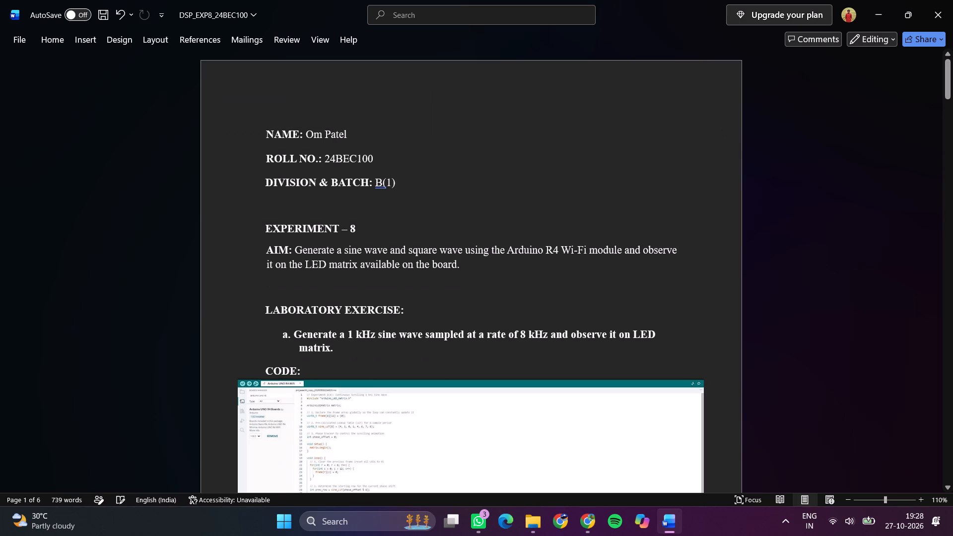
Edit the entry on the ROLL NO. line so that it ends in 4.
{"action": "left_click", "coordinate": [378, 157]}
{"action": "key", "text": "BackSpace"}
{"action": "key", "text": "BackSpace"}
{"action": "key", "text": "4"}
Change the DIVISION & BATCH entry to B1, without parentheses.
{"action": "left_click", "coordinate": [402, 180]}
{"action": "key", "text": "BackSpace"}
{"action": "key", "text": "BackSpace"}
{"action": "key", "text": "BackSpace"}
{"action": "key", "text": "BackSpace"}
{"action": "key", "text": "BackSpace"}
{"action": "key", "text": "1"}
Look through the whole report, checking the layout of the code screenshots, code text, board photos and conclusion.
{"action": "scroll", "coordinate": [343, 338], "scroll_direction": "down", "scroll_amount": 1}
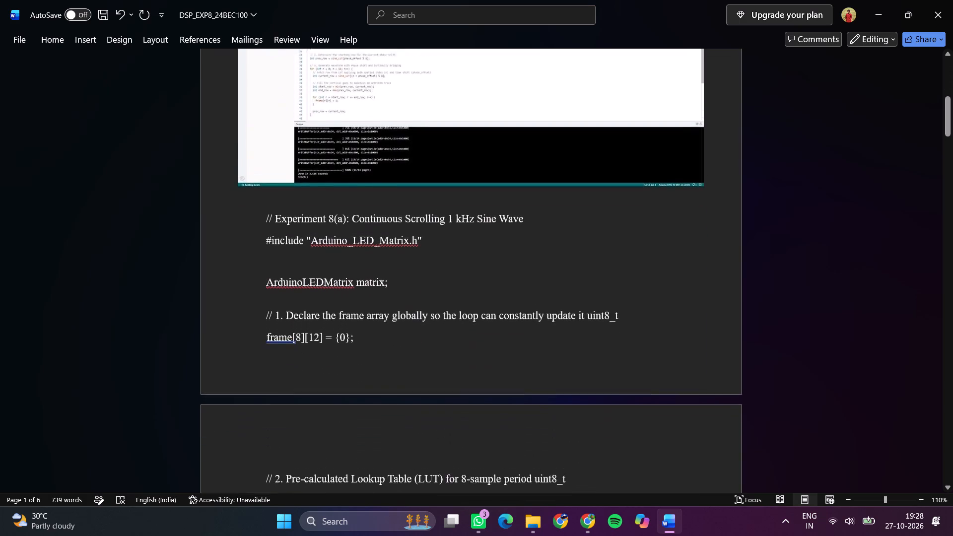
{"action": "scroll", "coordinate": [343, 338], "scroll_direction": "down", "scroll_amount": 1}
{"action": "scroll", "coordinate": [343, 338], "scroll_direction": "up", "scroll_amount": 1}
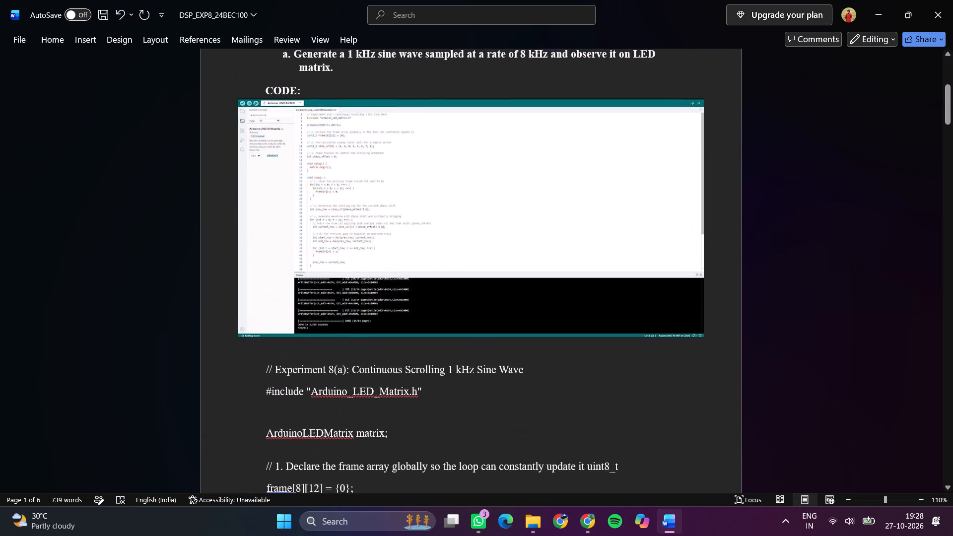
{"action": "scroll", "coordinate": [343, 338], "scroll_direction": "up", "scroll_amount": 1}
{"action": "left_click", "coordinate": [343, 338]}
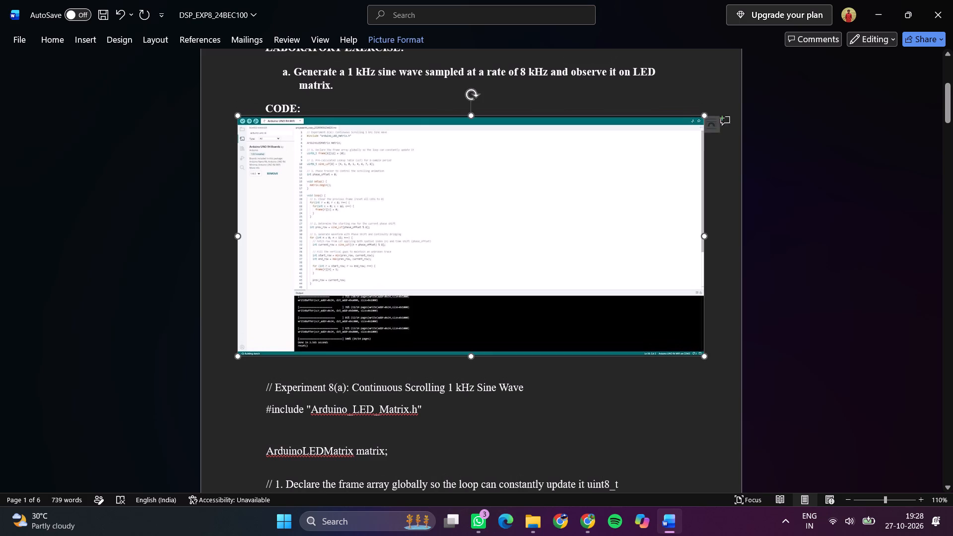
{"action": "scroll", "coordinate": [343, 338], "scroll_direction": "down", "scroll_amount": 1}
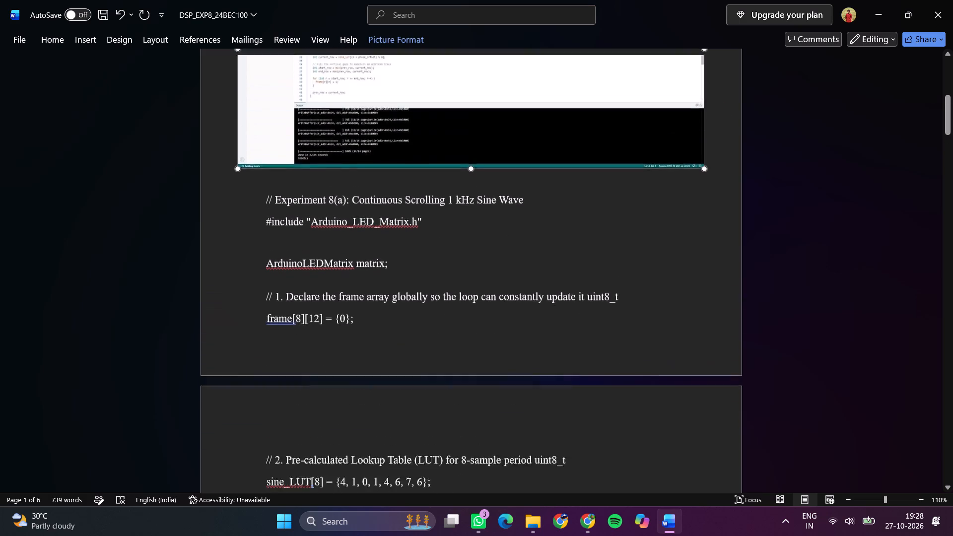
{"action": "scroll", "coordinate": [343, 338], "scroll_direction": "down", "scroll_amount": 1}
{"action": "scroll", "coordinate": [343, 338], "scroll_direction": "up", "scroll_amount": 1}
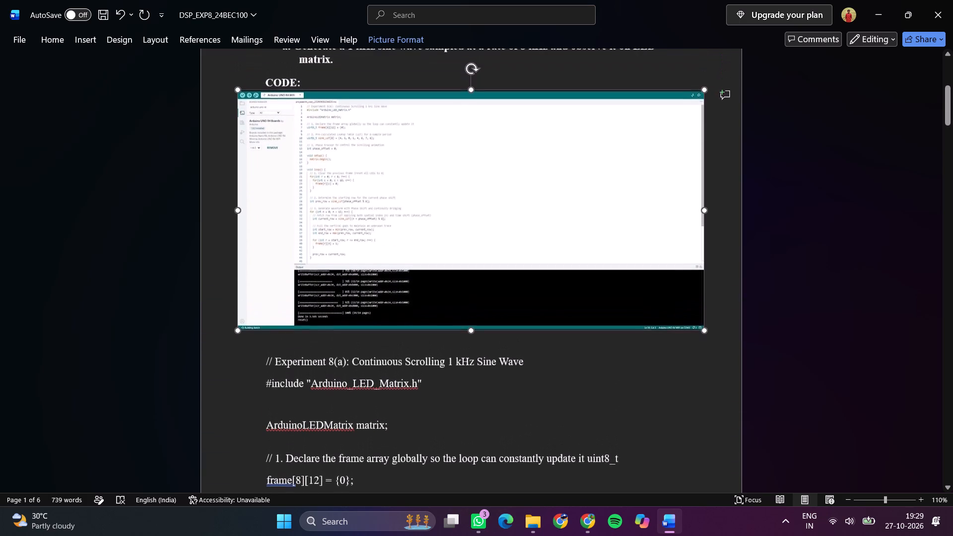
{"action": "scroll", "coordinate": [343, 338], "scroll_direction": "up", "scroll_amount": 1}
{"action": "scroll", "coordinate": [343, 338], "scroll_direction": "down", "scroll_amount": 6}
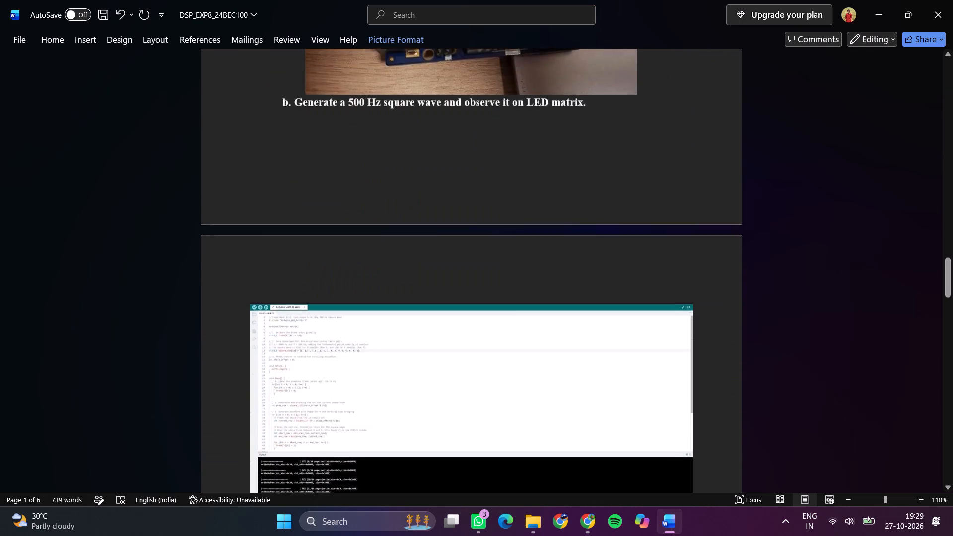
{"action": "scroll", "coordinate": [343, 338], "scroll_direction": "down", "scroll_amount": 6}
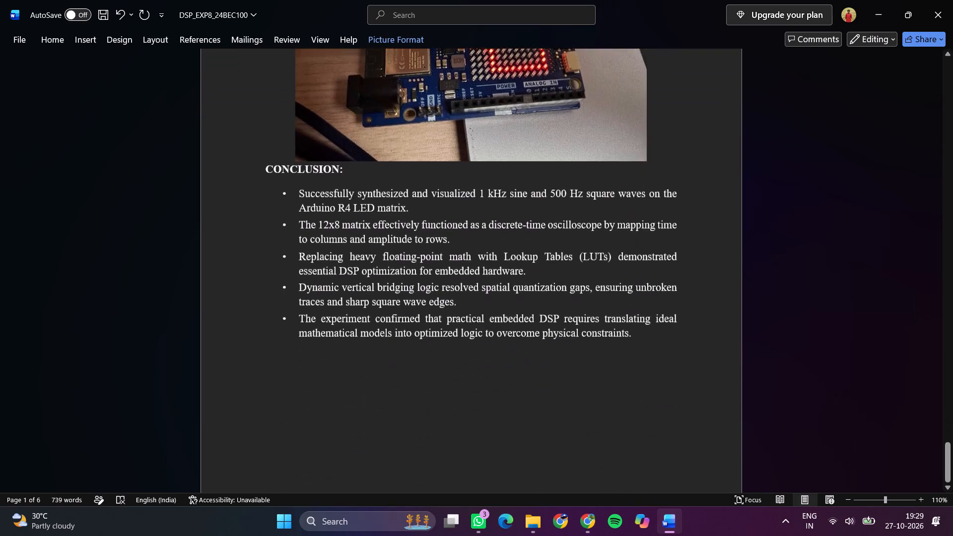
{"action": "scroll", "coordinate": [343, 338], "scroll_direction": "down", "scroll_amount": 1}
{"action": "scroll", "coordinate": [343, 338], "scroll_direction": "up", "scroll_amount": 1}
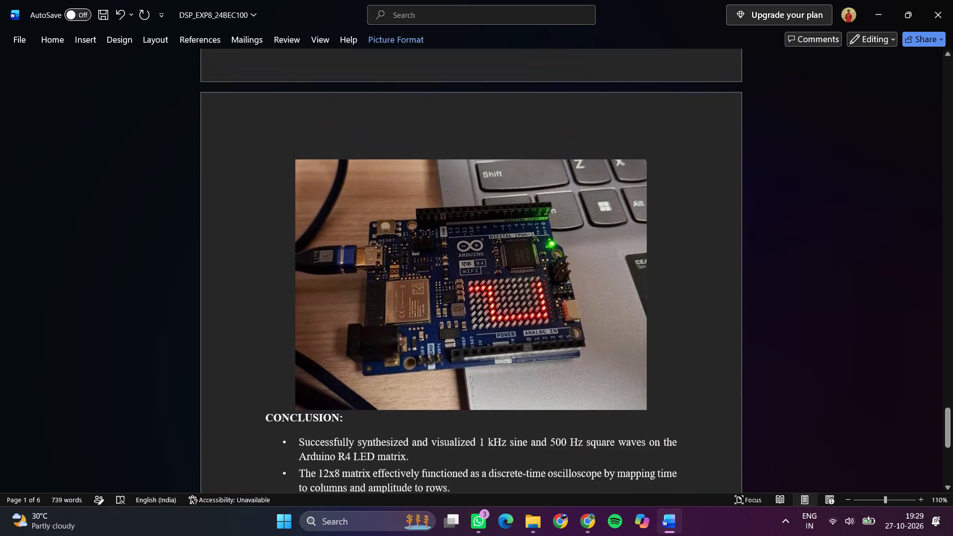
{"action": "scroll", "coordinate": [343, 338], "scroll_direction": "up", "scroll_amount": 1}
{"action": "scroll", "coordinate": [343, 338], "scroll_direction": "down", "scroll_amount": 2, "text": "ctrl"}
{"action": "scroll", "coordinate": [343, 338], "scroll_direction": "down", "scroll_amount": 1}
{"action": "scroll", "coordinate": [343, 338], "scroll_direction": "up", "scroll_amount": 5}
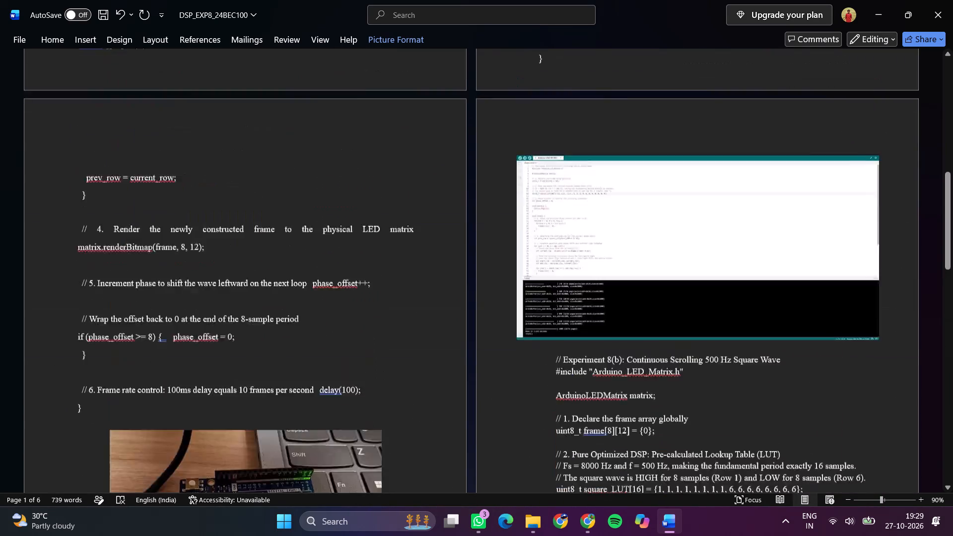
{"action": "scroll", "coordinate": [343, 338], "scroll_direction": "up", "scroll_amount": 5}
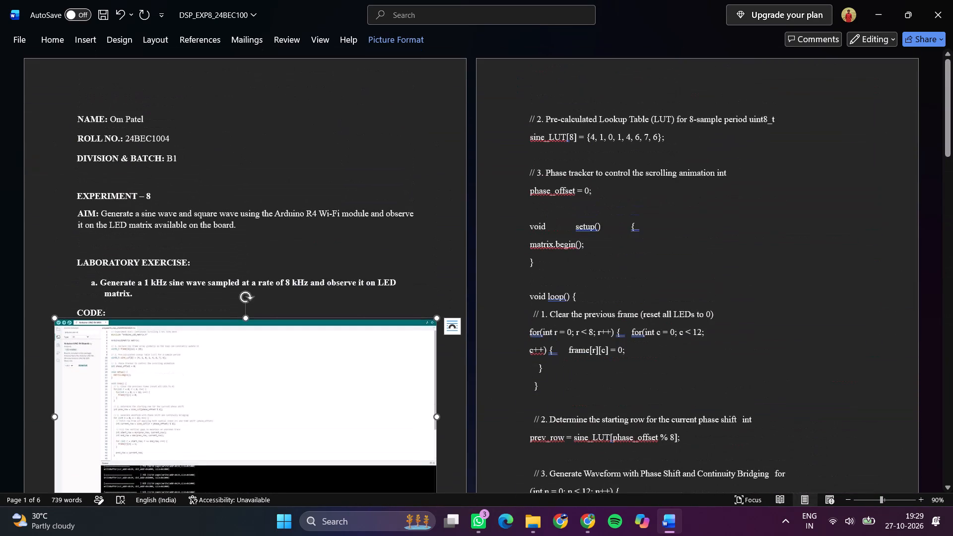
{"action": "scroll", "coordinate": [413, 250], "scroll_direction": "up", "scroll_amount": 2, "text": "ctrl"}
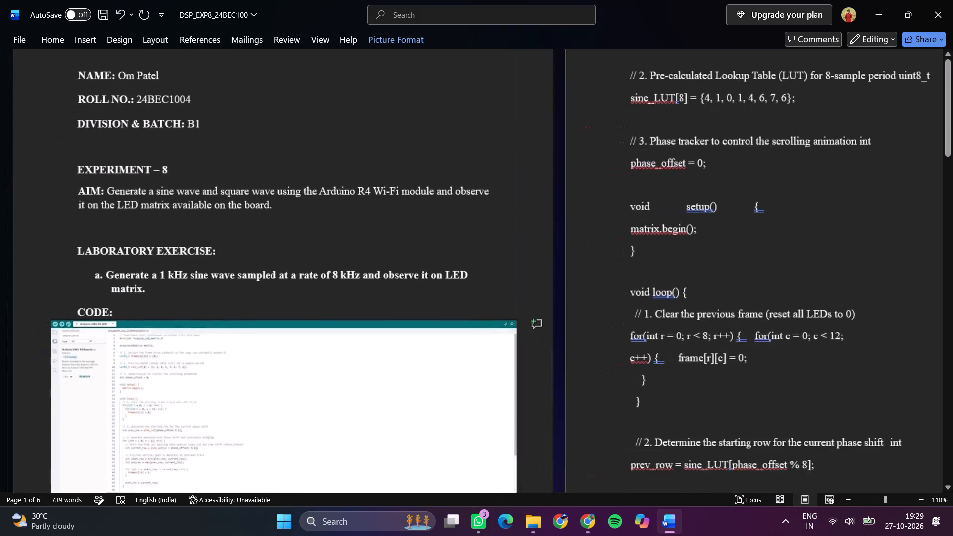
{"action": "scroll", "coordinate": [413, 250], "scroll_direction": "down", "scroll_amount": 1}
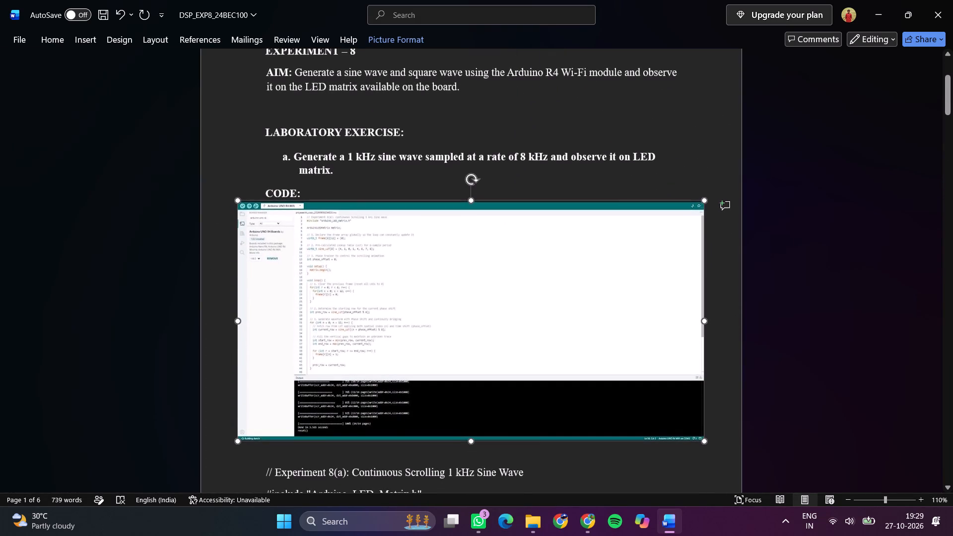
{"action": "scroll", "coordinate": [413, 250], "scroll_direction": "down", "scroll_amount": 1}
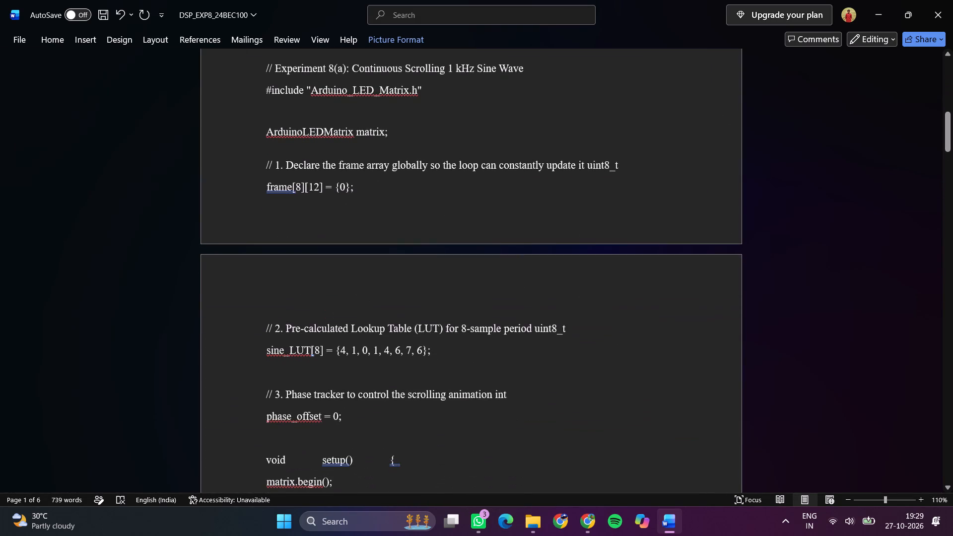
{"action": "scroll", "coordinate": [413, 250], "scroll_direction": "down", "scroll_amount": 2}
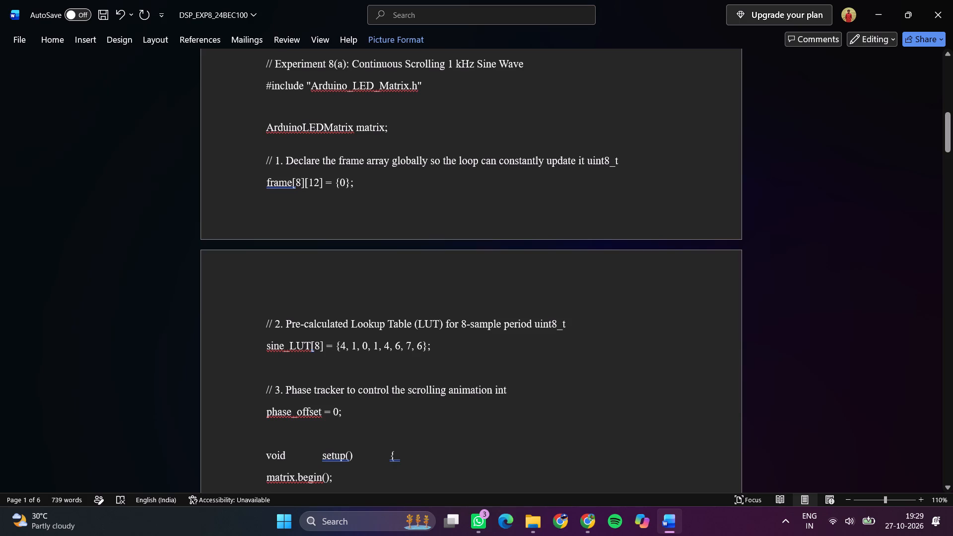
{"action": "scroll", "coordinate": [413, 250], "scroll_direction": "up", "scroll_amount": 2}
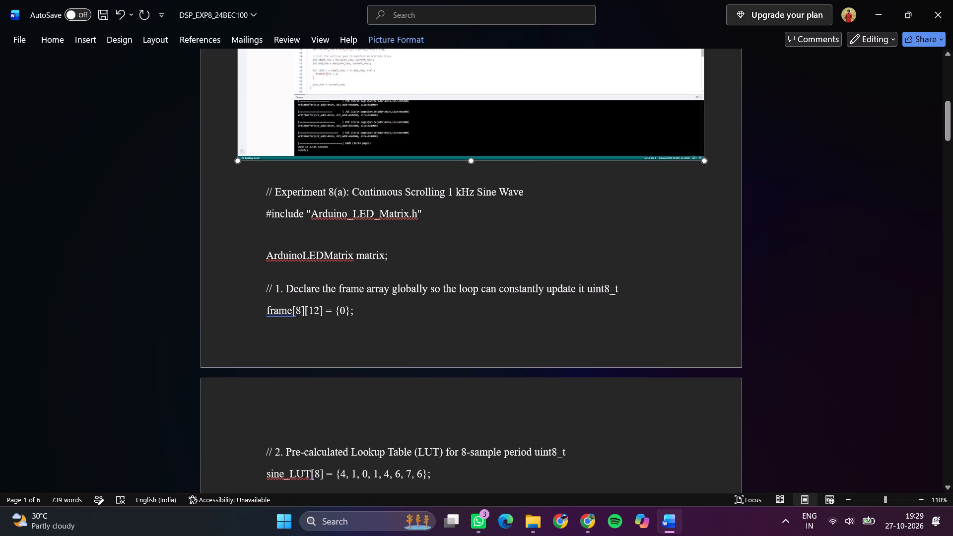
Resize the Arduino code screenshot under the CODE heading to slightly taller, spanning nearly the same width.
{"action": "scroll", "coordinate": [474, 229], "scroll_direction": "up", "scroll_amount": 2}
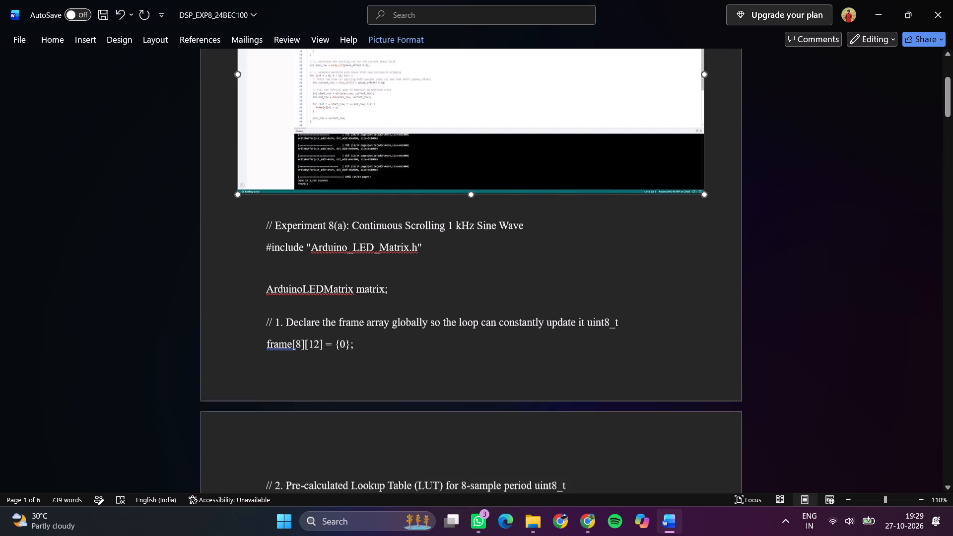
{"action": "scroll", "coordinate": [474, 229], "scroll_direction": "up", "scroll_amount": 2}
{"action": "scroll", "coordinate": [474, 229], "scroll_direction": "down", "scroll_amount": 1}
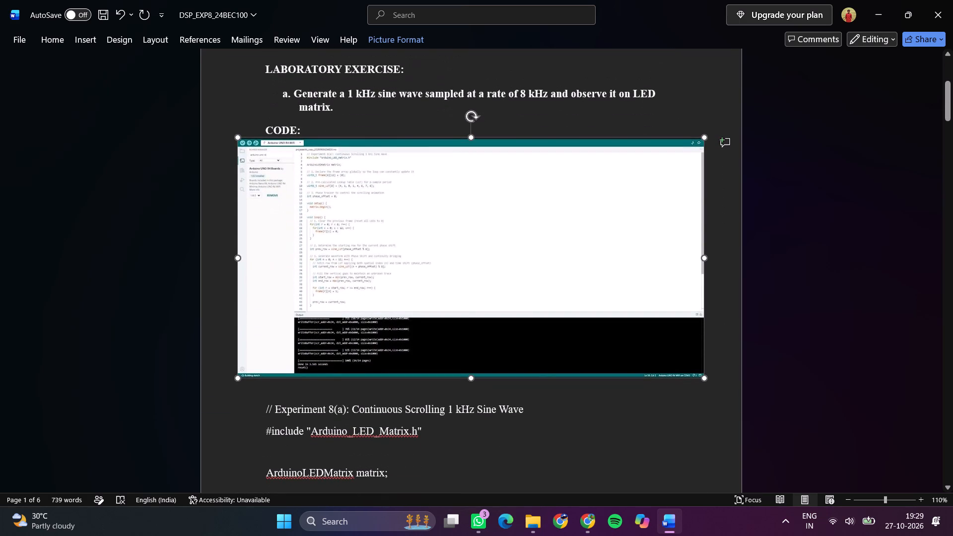
{"action": "left_click_drag", "start_coordinate": [235, 134], "coordinate": [282, 169]}
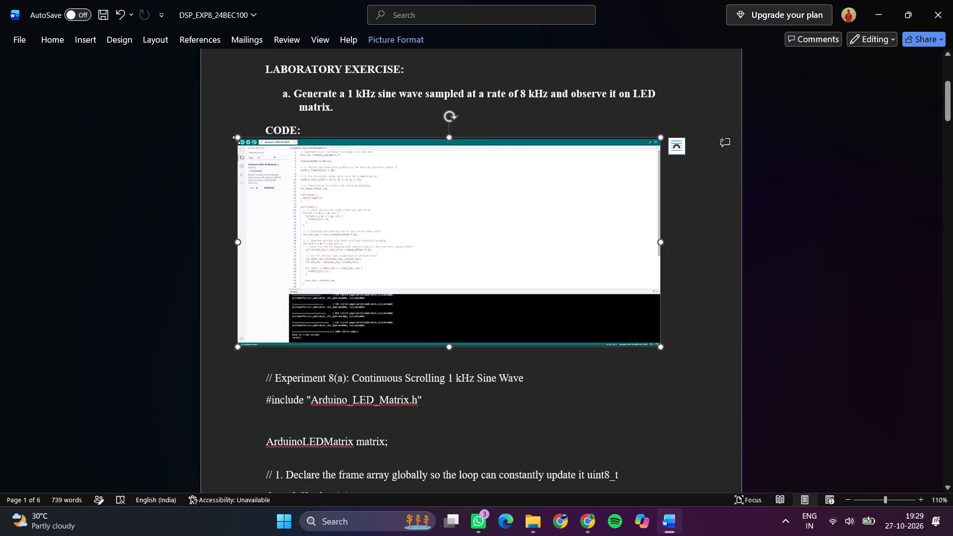
{"action": "left_click_drag", "start_coordinate": [236, 137], "coordinate": [192, 97]}
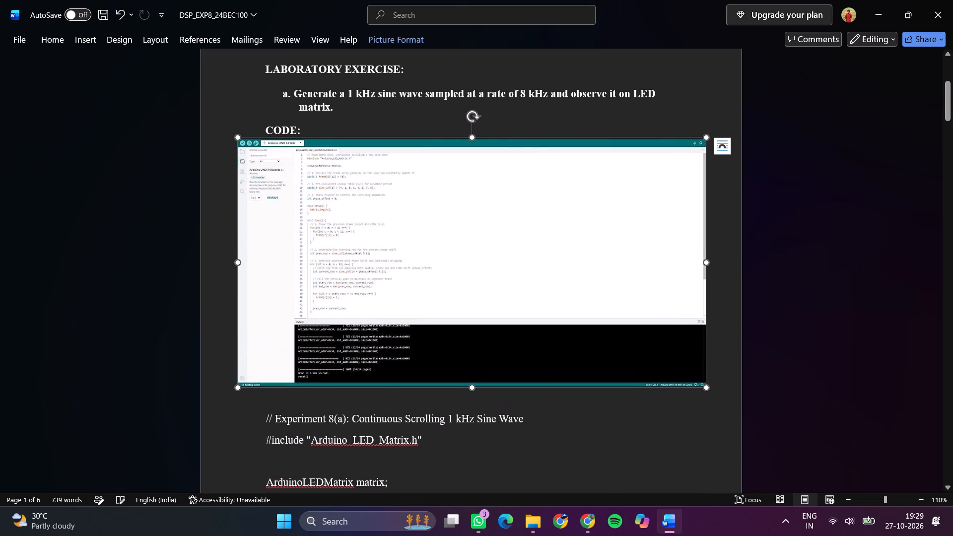
{"action": "left_click", "coordinate": [576, 422]}
{"action": "scroll", "coordinate": [576, 422], "scroll_direction": "down", "scroll_amount": 1}
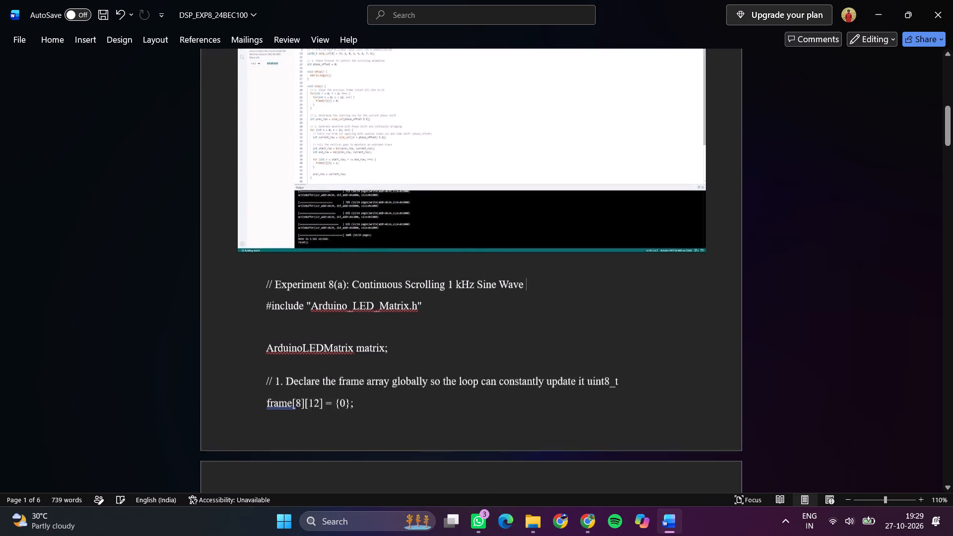
Look through the report's code text, board photos and conclusion, checking the formatting of the sine wave and square wave code.
{"action": "scroll", "coordinate": [576, 422], "scroll_direction": "down", "scroll_amount": 4}
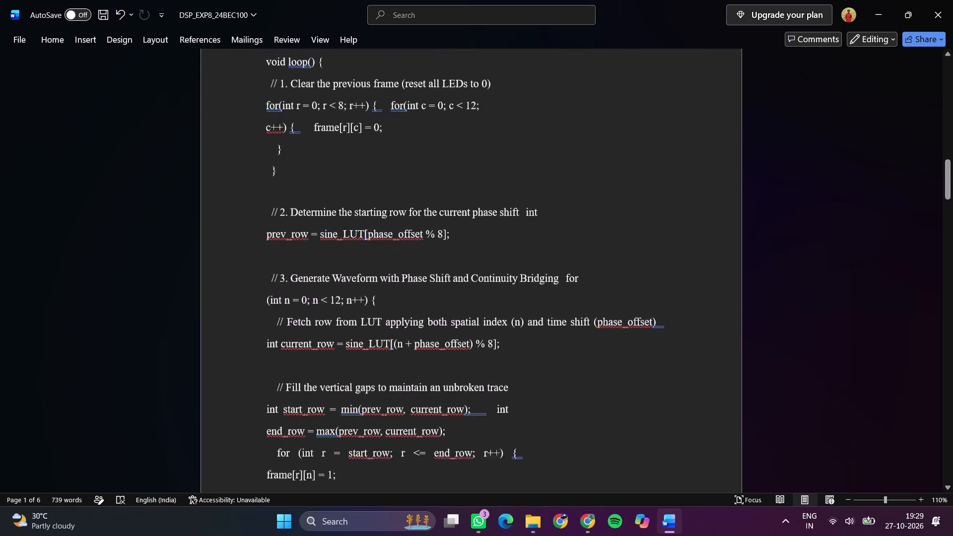
{"action": "scroll", "coordinate": [576, 422], "scroll_direction": "down", "scroll_amount": 4}
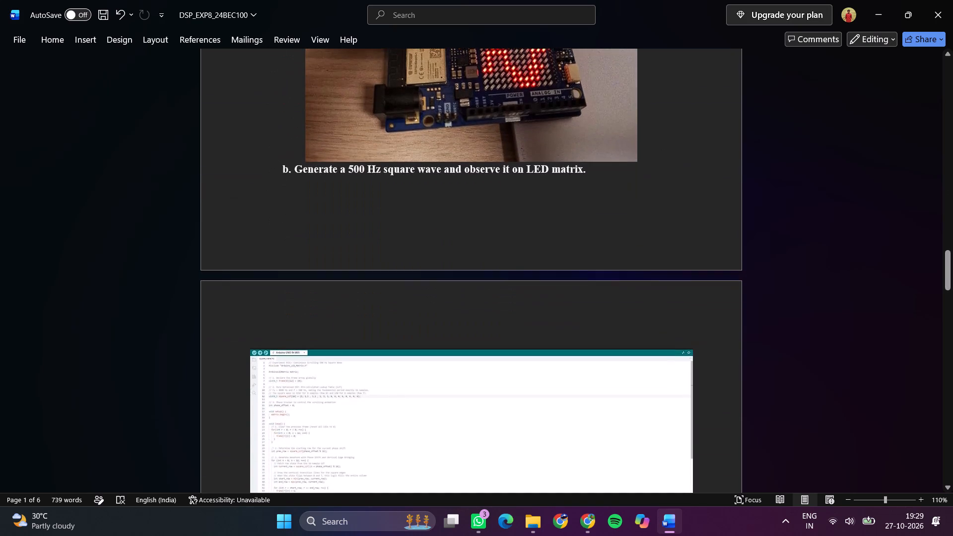
{"action": "scroll", "coordinate": [576, 422], "scroll_direction": "up", "scroll_amount": 2}
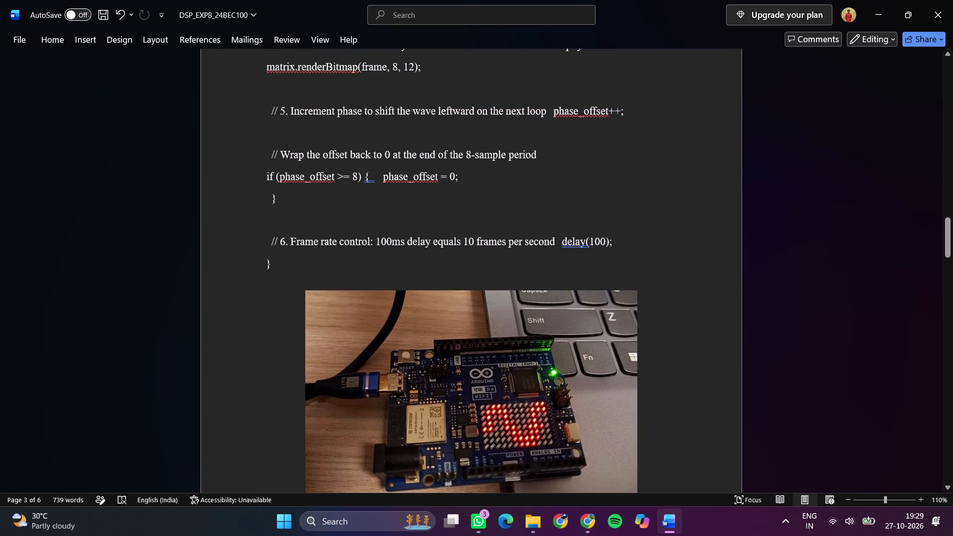
{"action": "scroll", "coordinate": [415, 309], "scroll_direction": "down", "scroll_amount": 3}
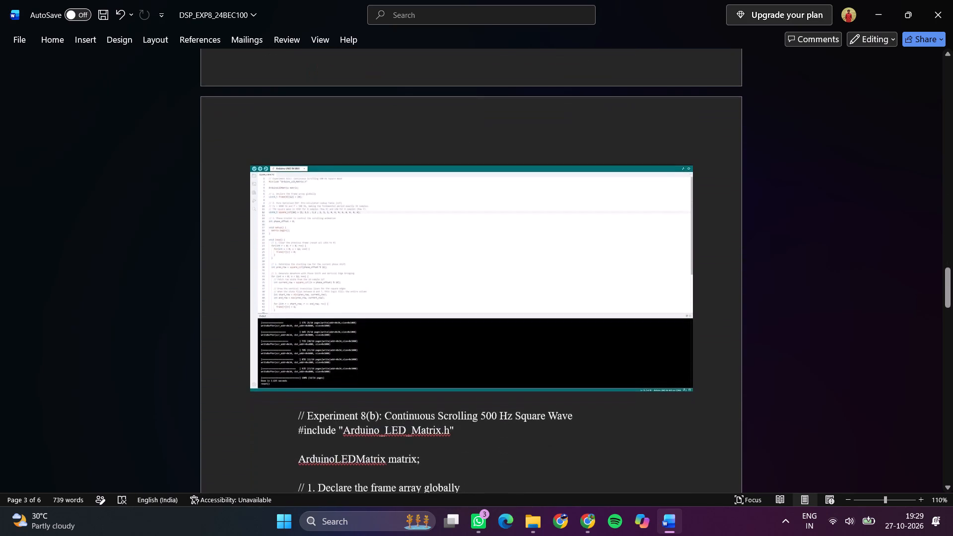
{"action": "scroll", "coordinate": [415, 309], "scroll_direction": "down", "scroll_amount": 2}
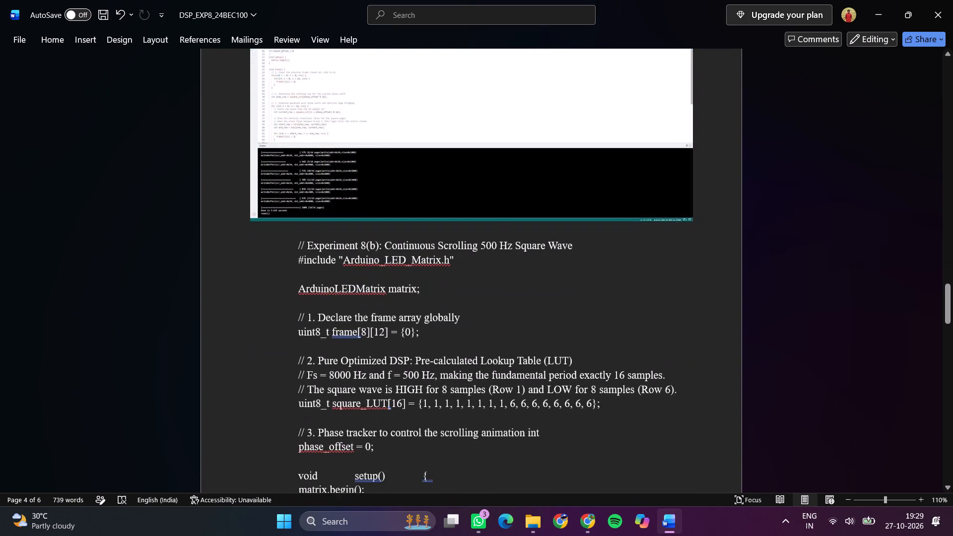
{"action": "scroll", "coordinate": [415, 309], "scroll_direction": "down", "scroll_amount": 1}
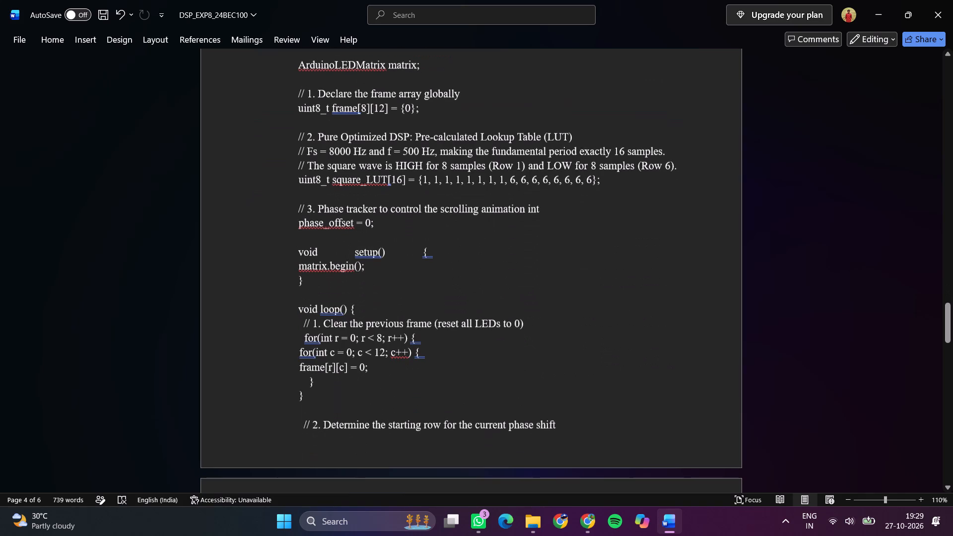
{"action": "scroll", "coordinate": [415, 309], "scroll_direction": "down", "scroll_amount": 8}
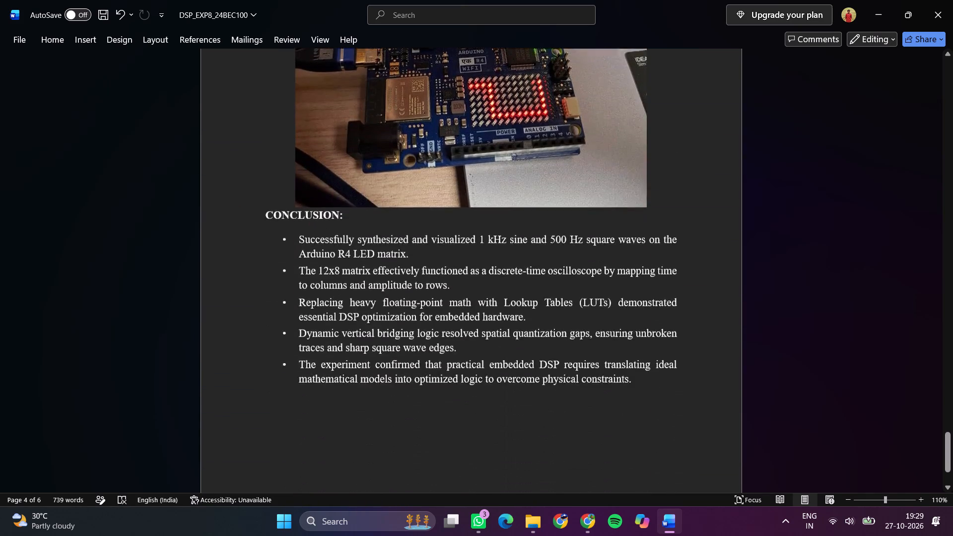
{"action": "scroll", "coordinate": [415, 309], "scroll_direction": "up", "scroll_amount": 3}
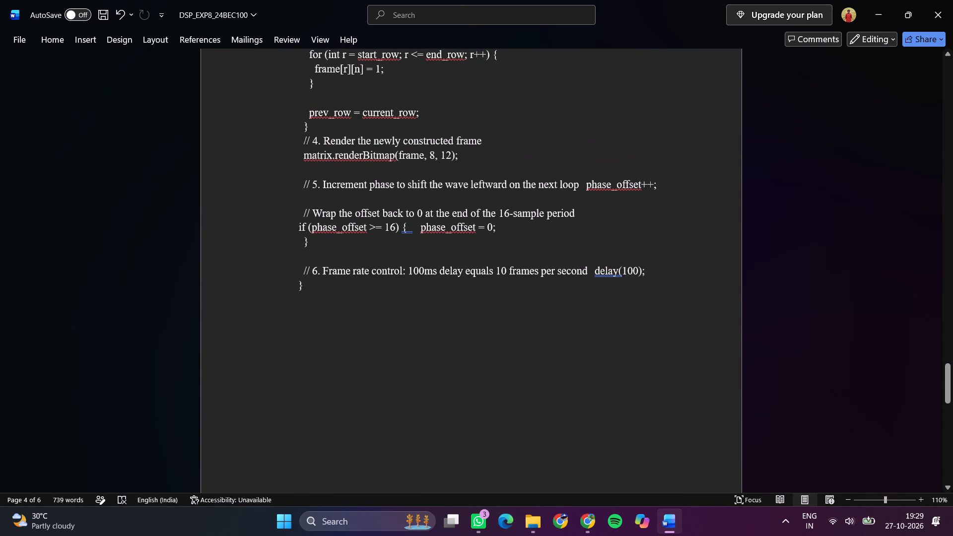
{"action": "scroll", "coordinate": [415, 309], "scroll_direction": "up", "scroll_amount": 1}
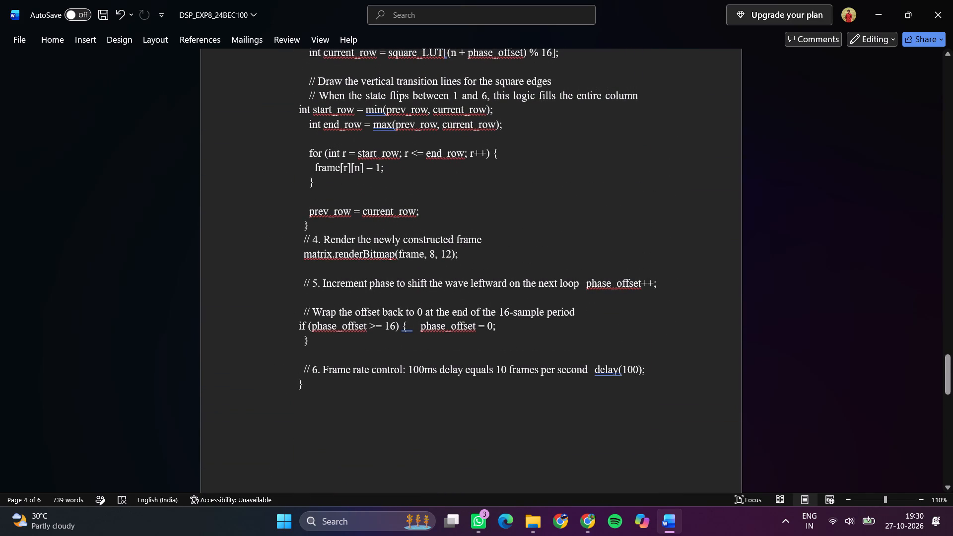
{"action": "left_click_drag", "start_coordinate": [359, 407], "coordinate": [238, 214]}
{"action": "left_click", "coordinate": [239, 259]}
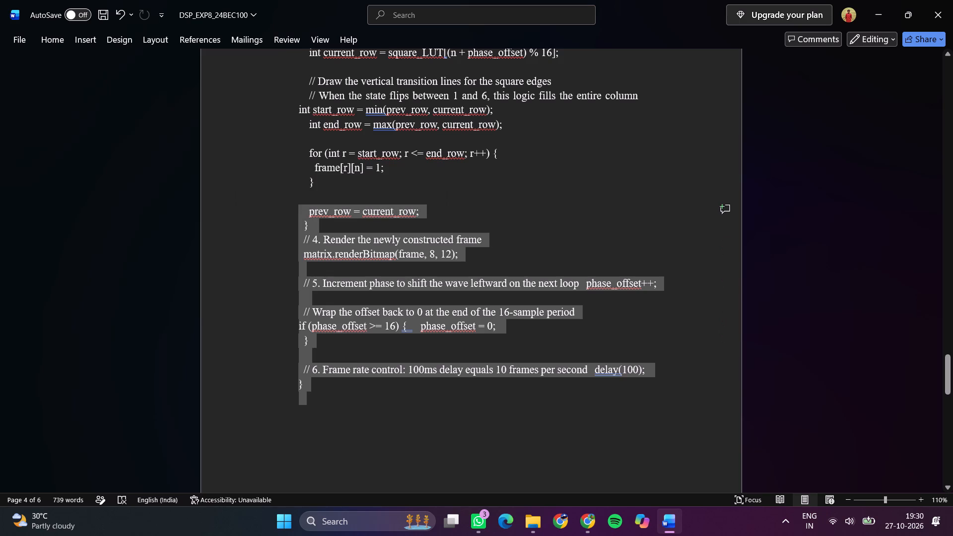
Copy the entire Experiment 8(a) sine wave code, from its title comment to the final closing brace above the board photo.
{"action": "scroll", "coordinate": [239, 259], "scroll_direction": "up", "scroll_amount": 6}
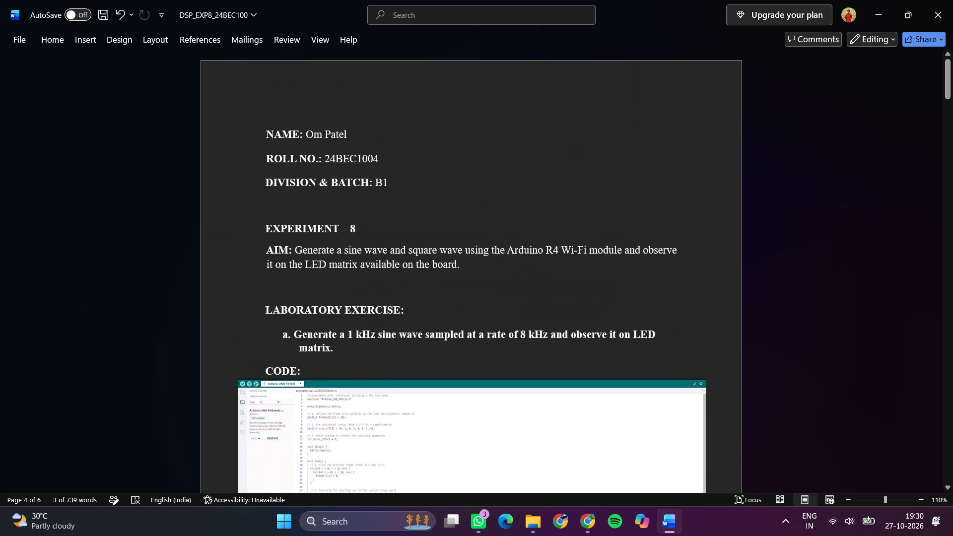
{"action": "scroll", "coordinate": [239, 259], "scroll_direction": "up", "scroll_amount": 7}
{"action": "scroll", "coordinate": [239, 259], "scroll_direction": "down", "scroll_amount": 1}
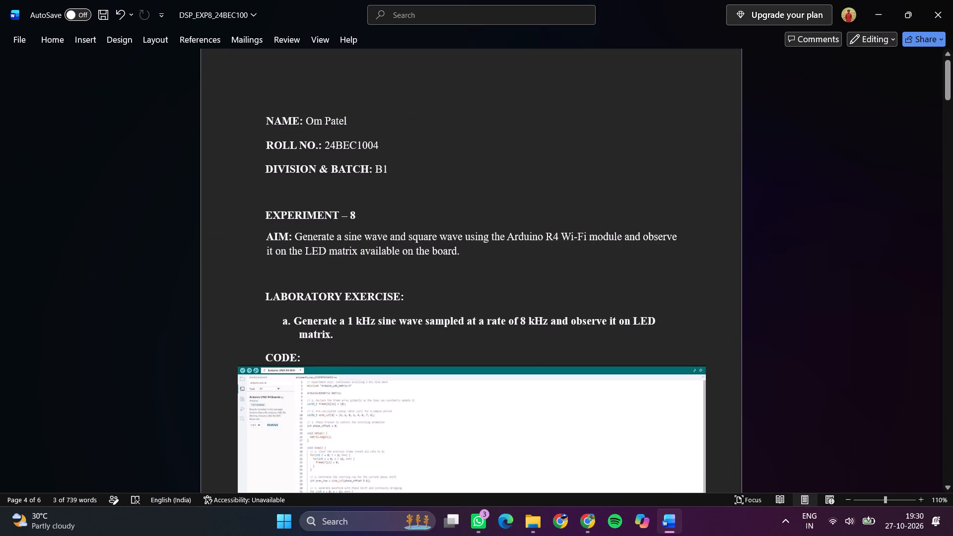
{"action": "scroll", "coordinate": [239, 259], "scroll_direction": "down", "scroll_amount": 1}
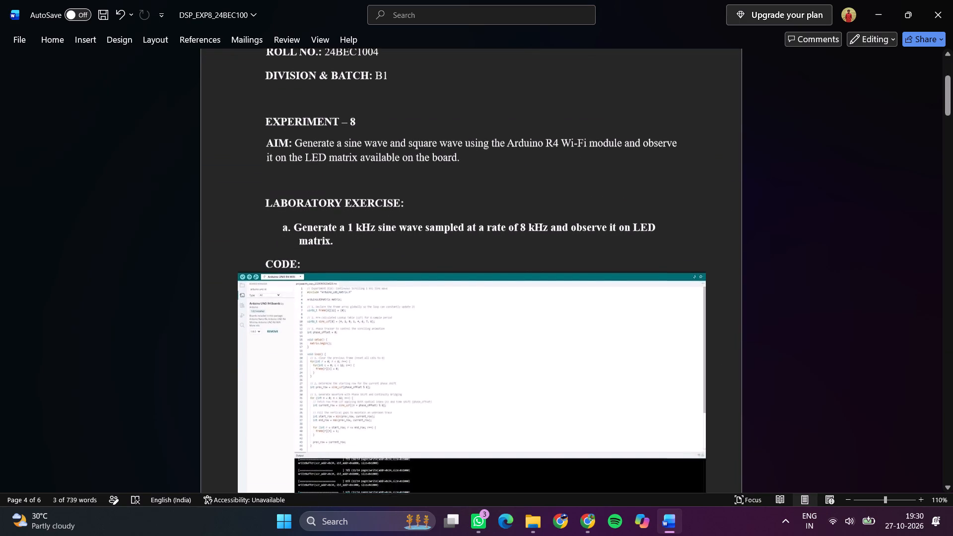
{"action": "scroll", "coordinate": [239, 259], "scroll_direction": "down", "scroll_amount": 2}
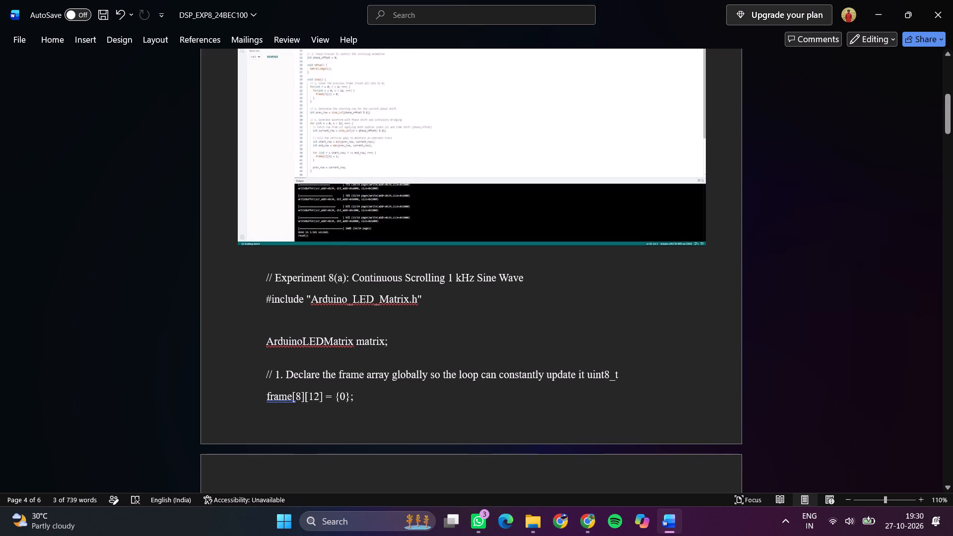
{"action": "left_click_drag", "start_coordinate": [263, 275], "coordinate": [292, 294]}
{"action": "left_click_drag", "start_coordinate": [292, 294], "coordinate": [363, 521]}
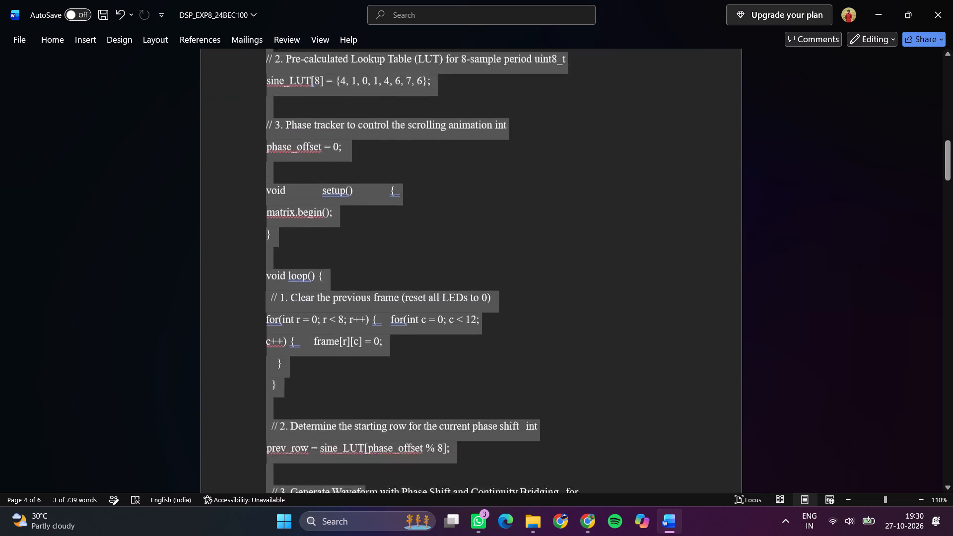
{"action": "left_click_drag", "start_coordinate": [363, 521], "coordinate": [358, 512]}
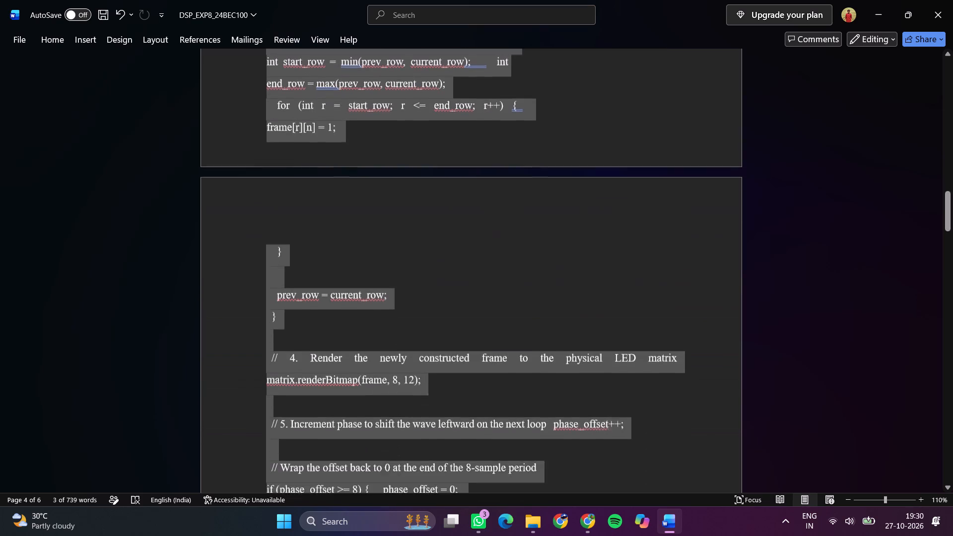
{"action": "left_click_drag", "start_coordinate": [358, 512], "coordinate": [322, 171]}
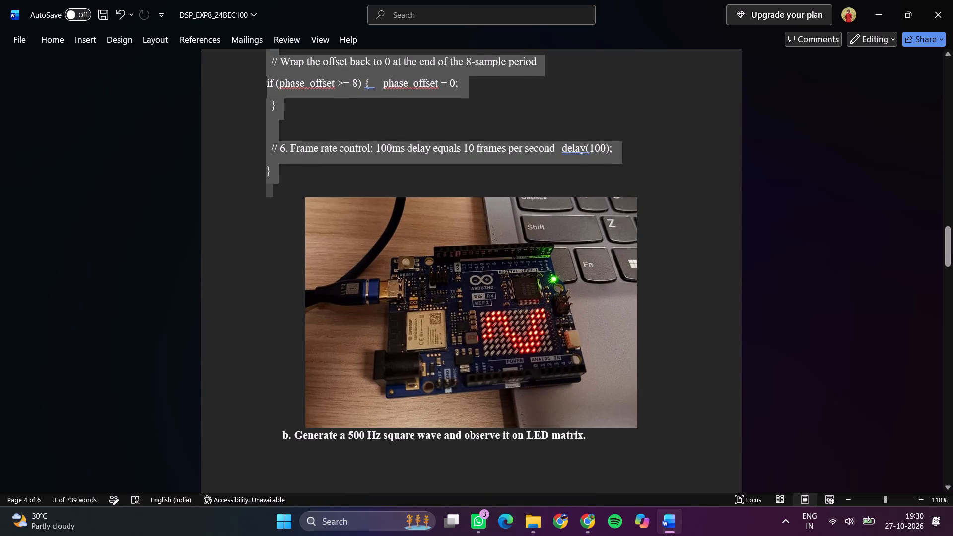
{"action": "left_click_drag", "start_coordinate": [322, 171], "coordinate": [311, 167]}
{"action": "key", "text": "ctrl+c"}
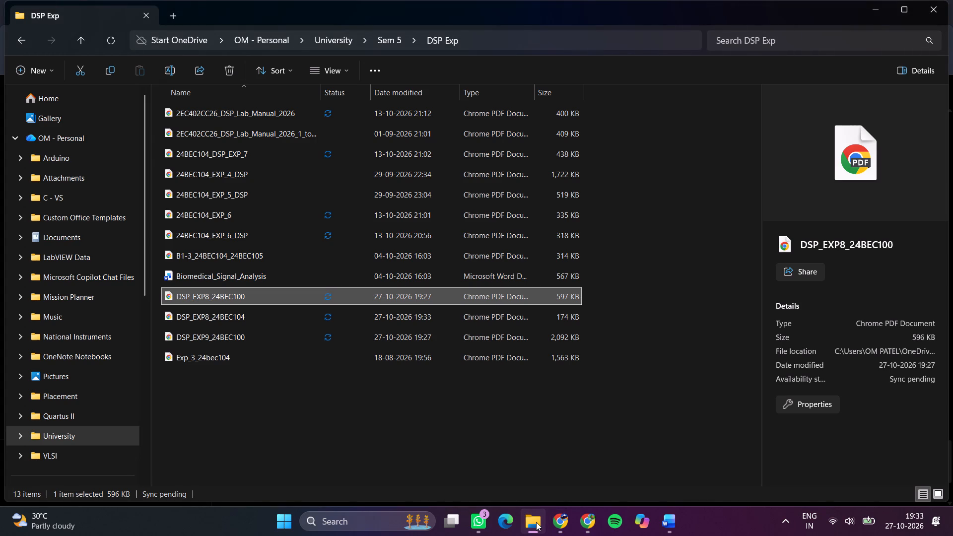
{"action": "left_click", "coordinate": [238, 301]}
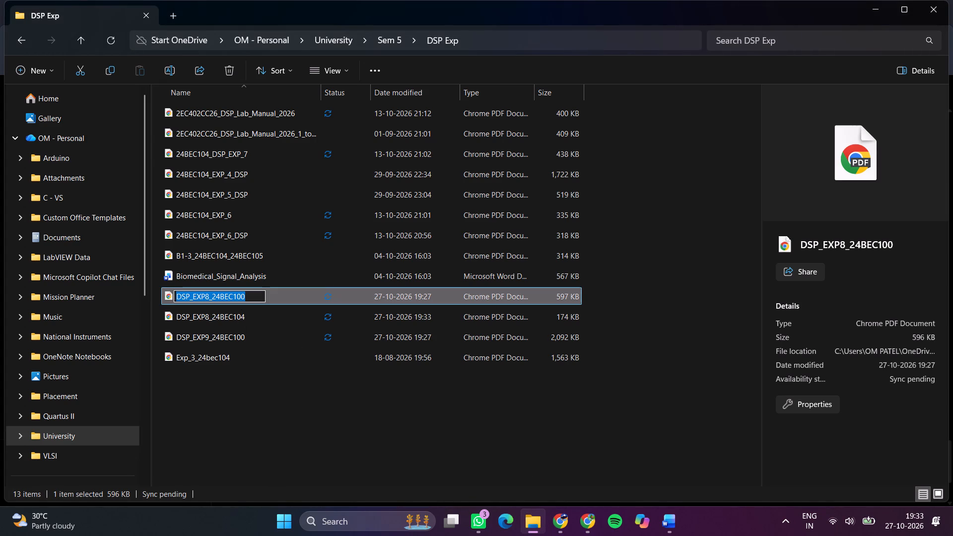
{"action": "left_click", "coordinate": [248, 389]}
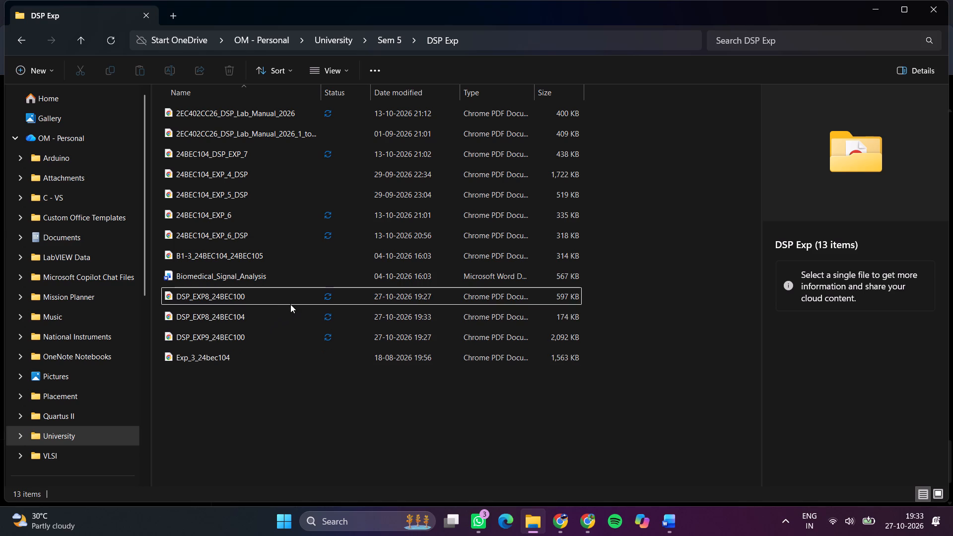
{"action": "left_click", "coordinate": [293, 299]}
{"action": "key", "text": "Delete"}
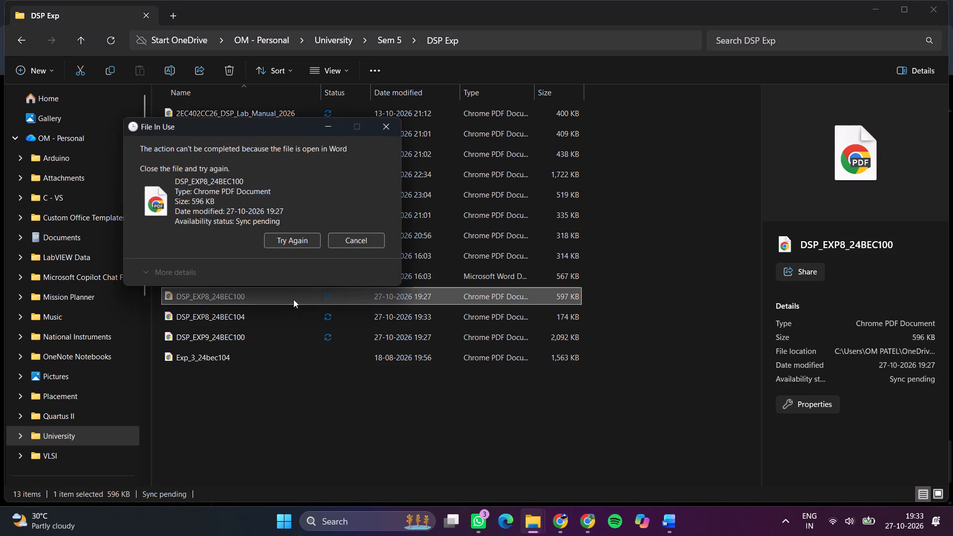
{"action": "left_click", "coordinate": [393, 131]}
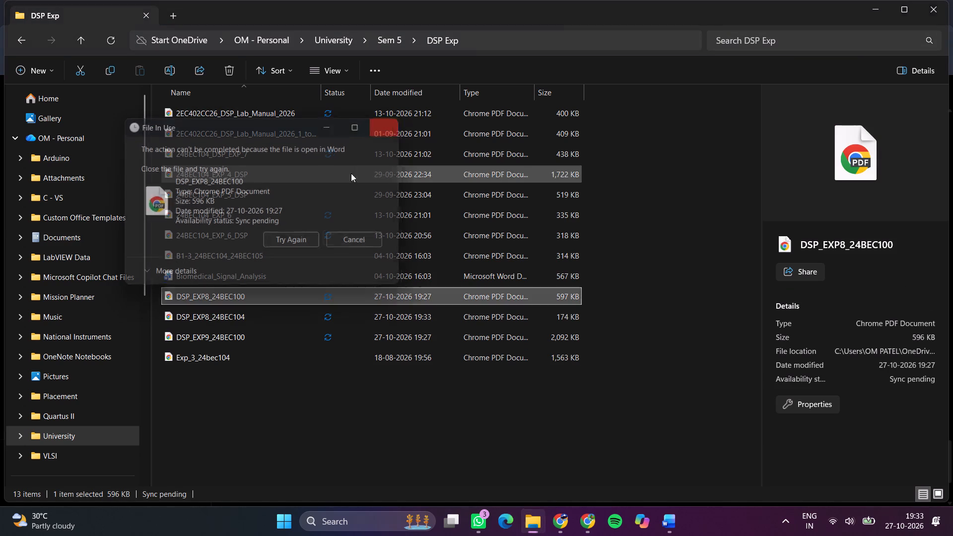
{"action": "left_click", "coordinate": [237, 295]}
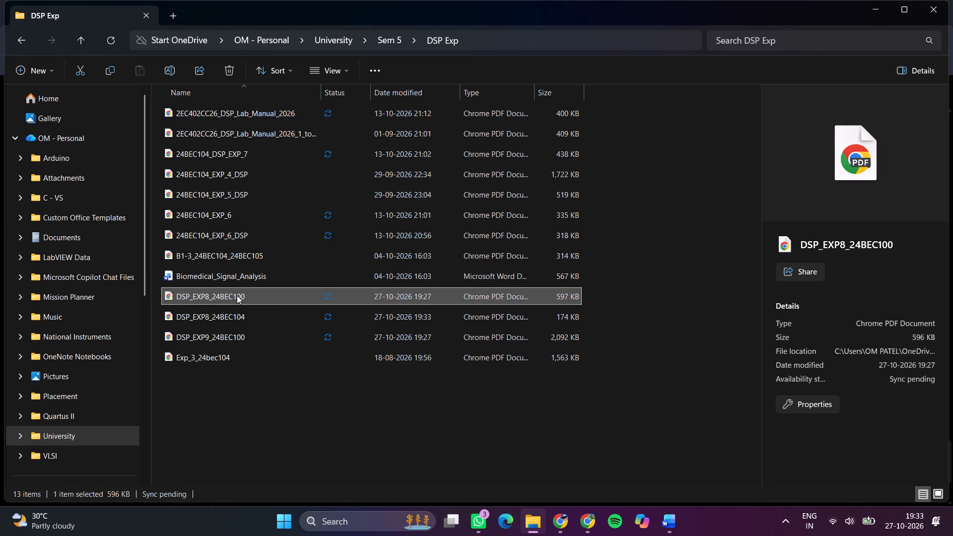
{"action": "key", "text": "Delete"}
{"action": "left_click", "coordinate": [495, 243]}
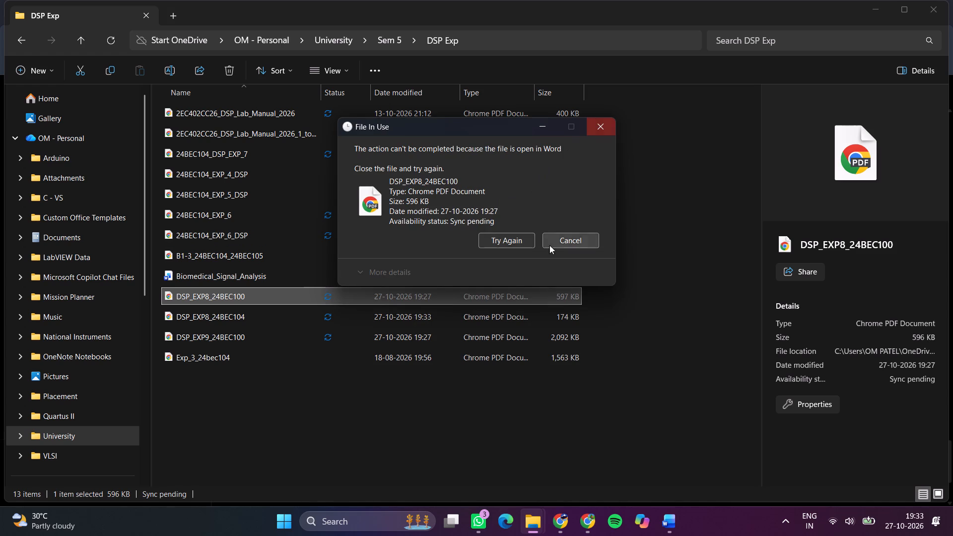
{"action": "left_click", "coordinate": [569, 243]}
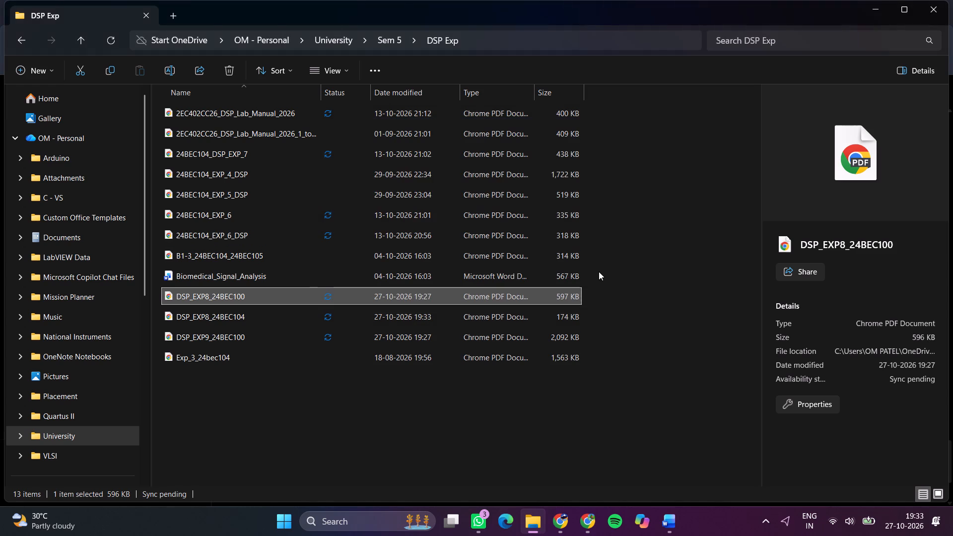
Return to the converted Experiment 8 report in Word and close it without saving the changes.
{"action": "left_click", "coordinate": [687, 535]}
{"action": "left_click", "coordinate": [676, 530]}
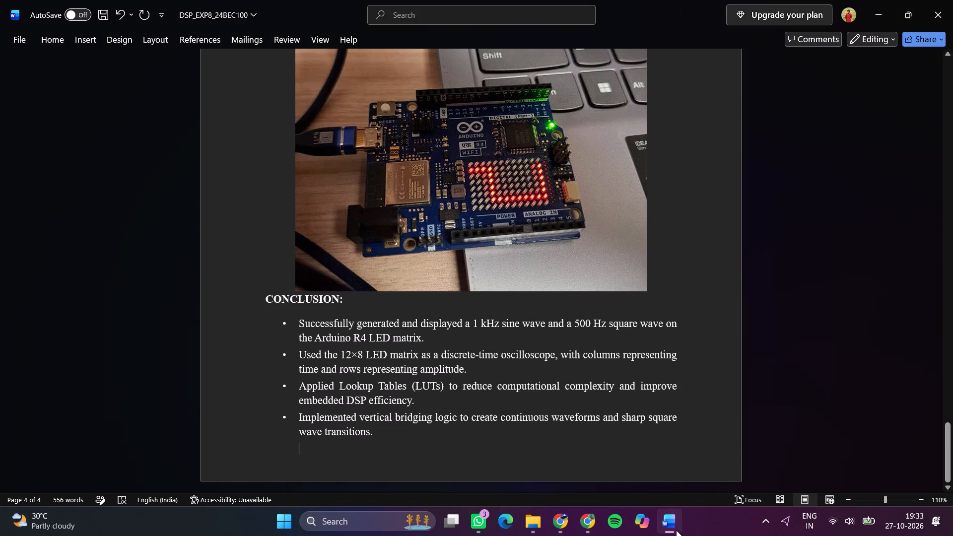
{"action": "left_click", "coordinate": [952, 0]}
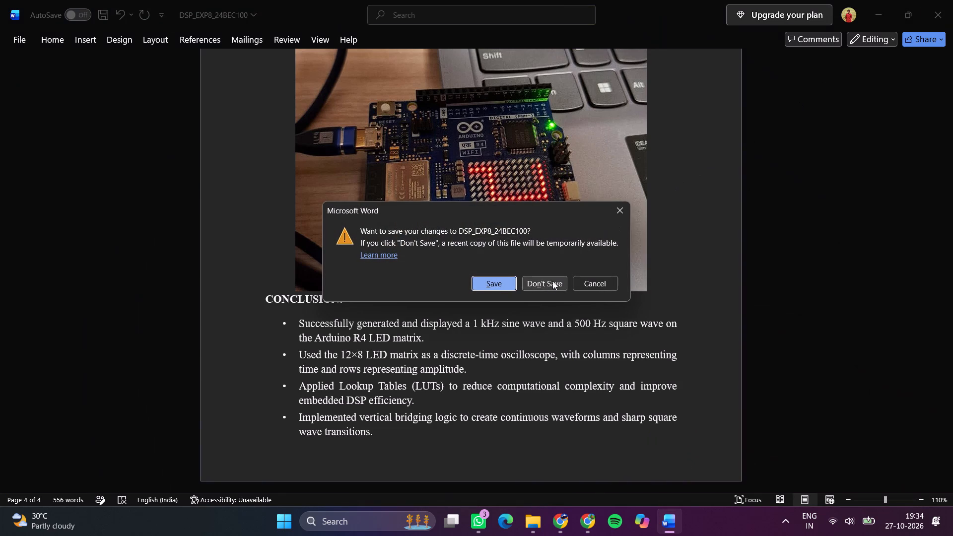
{"action": "left_click", "coordinate": [548, 283]}
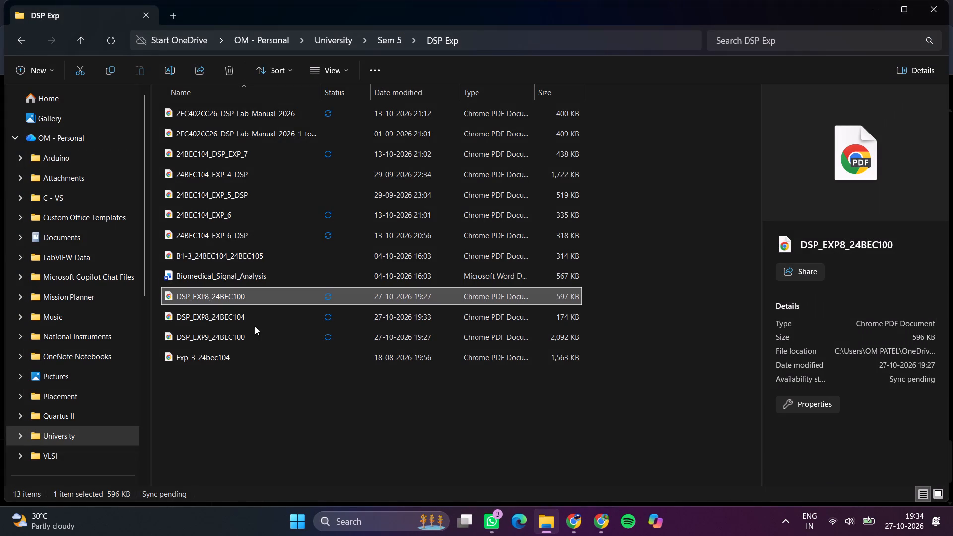
Open the Experiment 9 PDF from the DSP Exp folder in Word, using that app just once.
{"action": "left_click", "coordinate": [243, 330]}
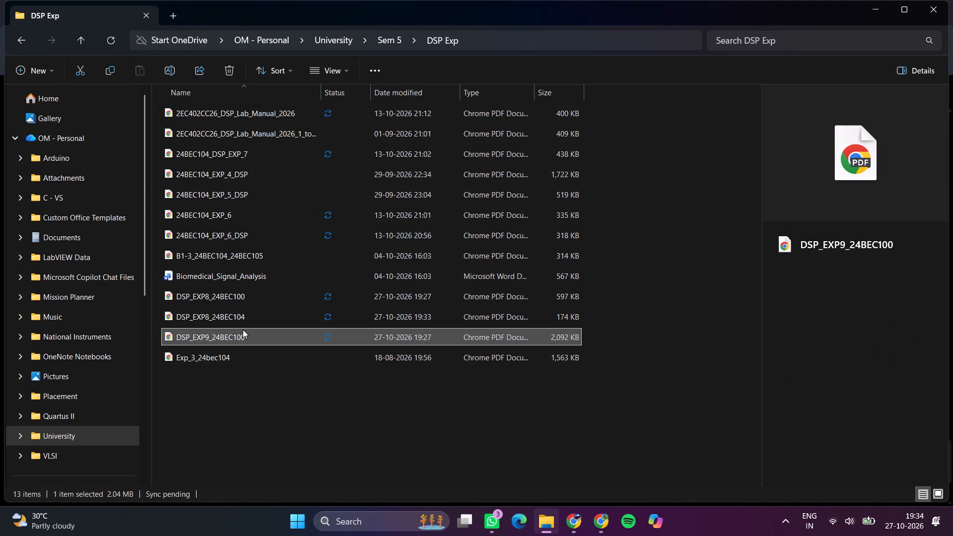
{"action": "right_click", "coordinate": [243, 330]}
{"action": "left_click", "coordinate": [312, 119]}
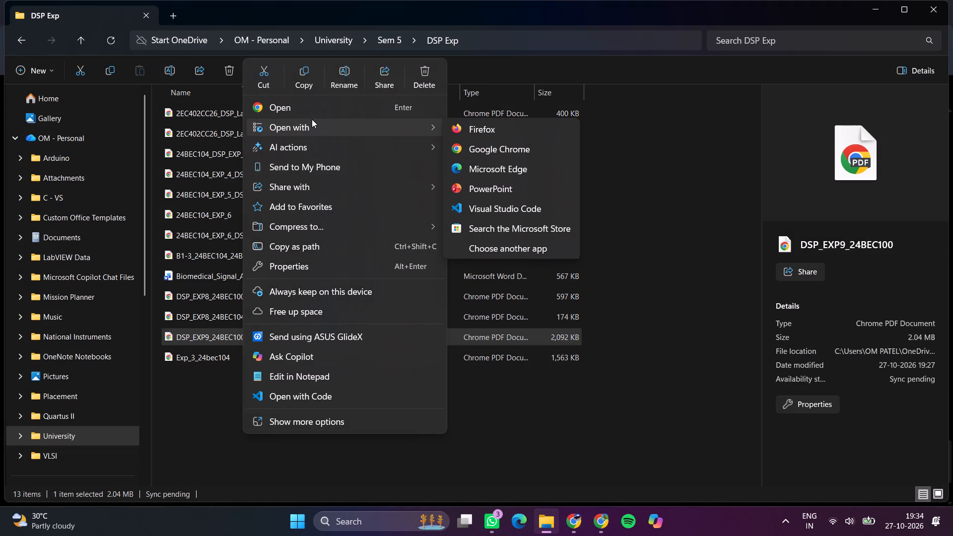
{"action": "left_click", "coordinate": [476, 253]}
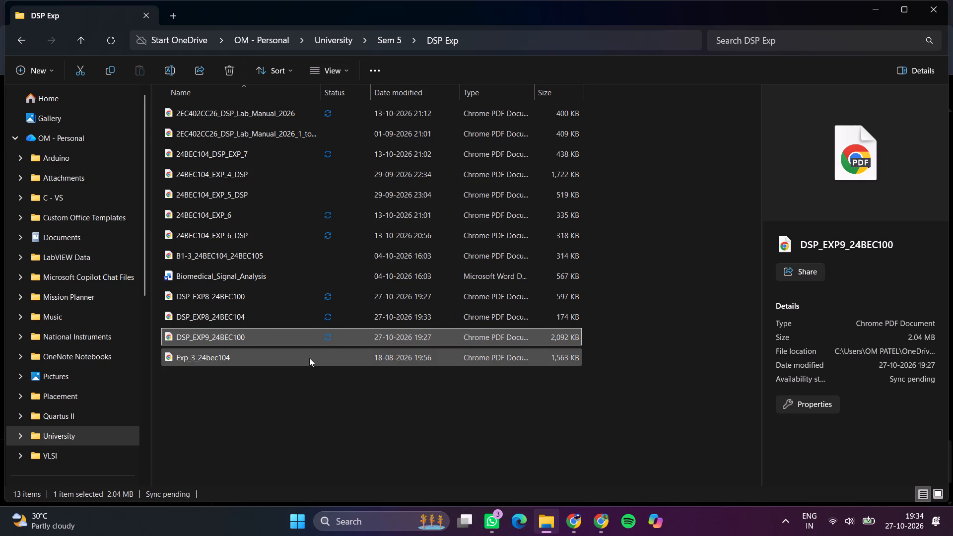
{"action": "scroll", "coordinate": [432, 329], "scroll_direction": "down", "scroll_amount": 1}
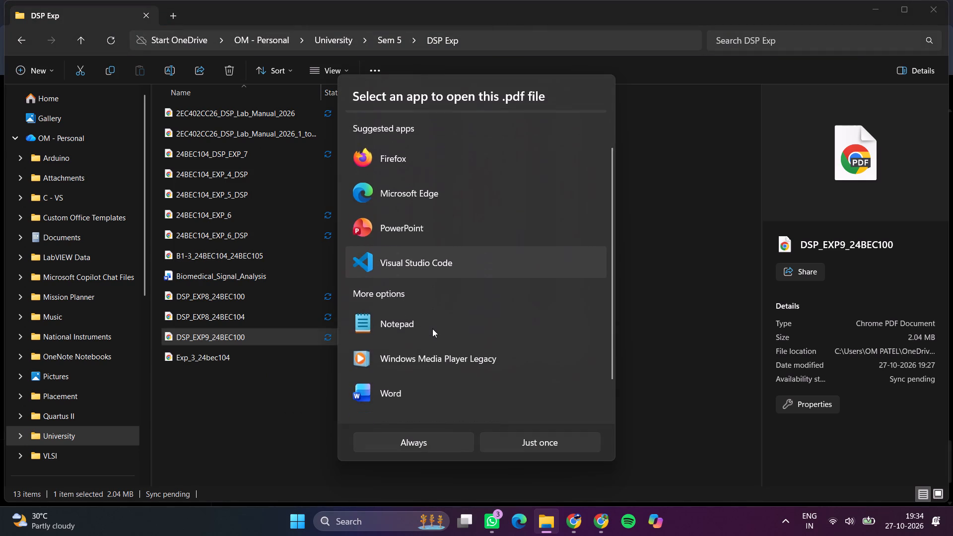
{"action": "scroll", "coordinate": [432, 329], "scroll_direction": "down", "scroll_amount": 1}
{"action": "left_click", "coordinate": [388, 395]}
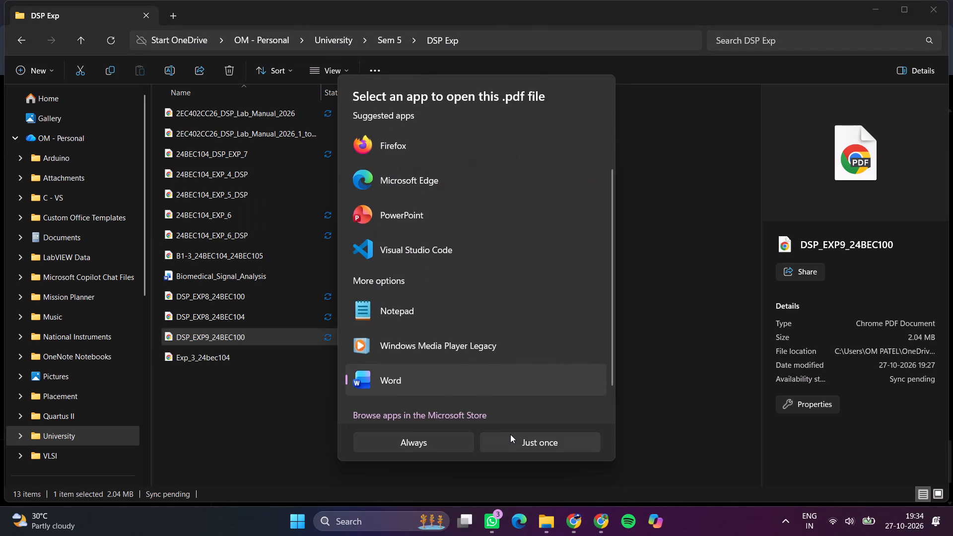
{"action": "left_click", "coordinate": [510, 434]}
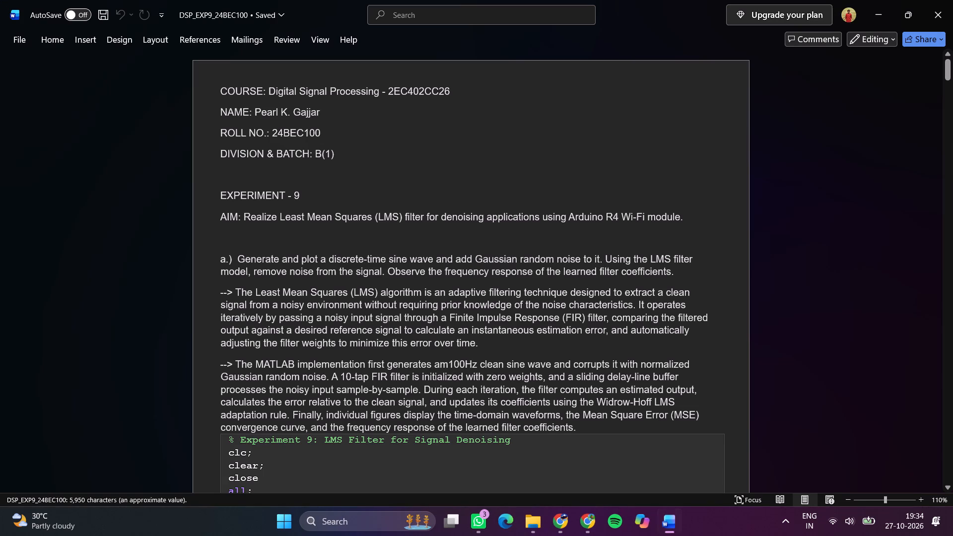
Look through the converted Experiment 9 report to its last page and return to the first page.
{"action": "scroll", "coordinate": [411, 323], "scroll_direction": "down", "scroll_amount": 5}
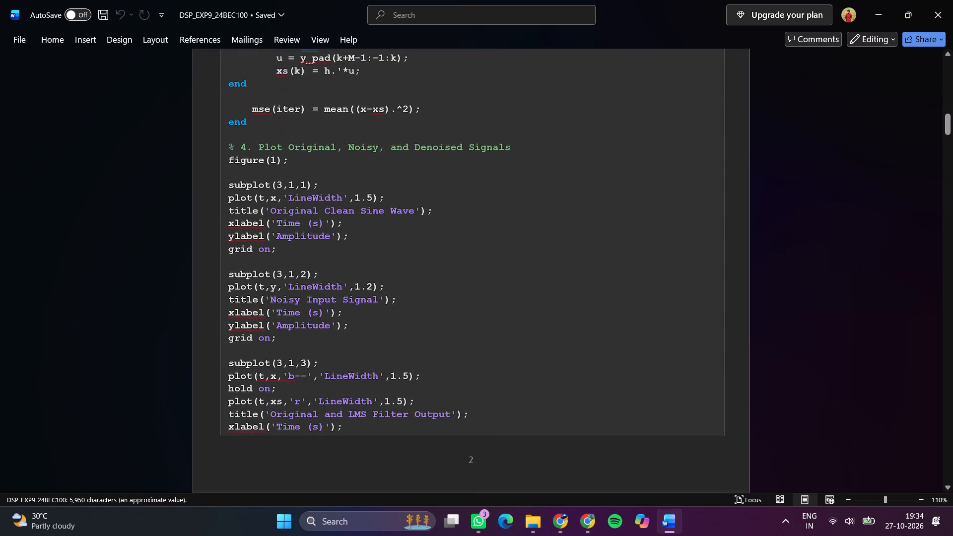
{"action": "scroll", "coordinate": [411, 323], "scroll_direction": "down", "scroll_amount": 1}
{"action": "scroll", "coordinate": [411, 323], "scroll_direction": "down", "scroll_amount": 4, "text": "ctrl"}
{"action": "scroll", "coordinate": [411, 323], "scroll_direction": "down", "scroll_amount": 7}
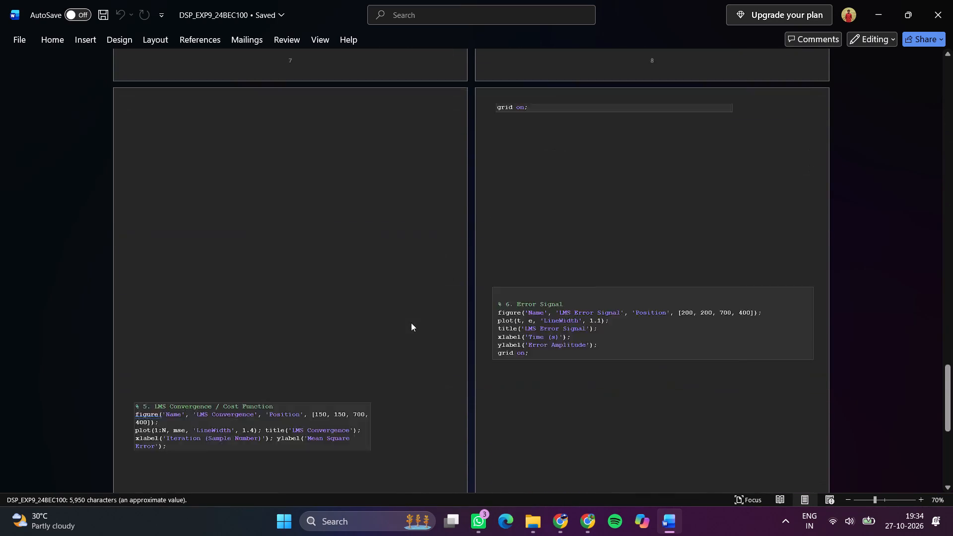
{"action": "scroll", "coordinate": [411, 323], "scroll_direction": "down", "scroll_amount": 8}
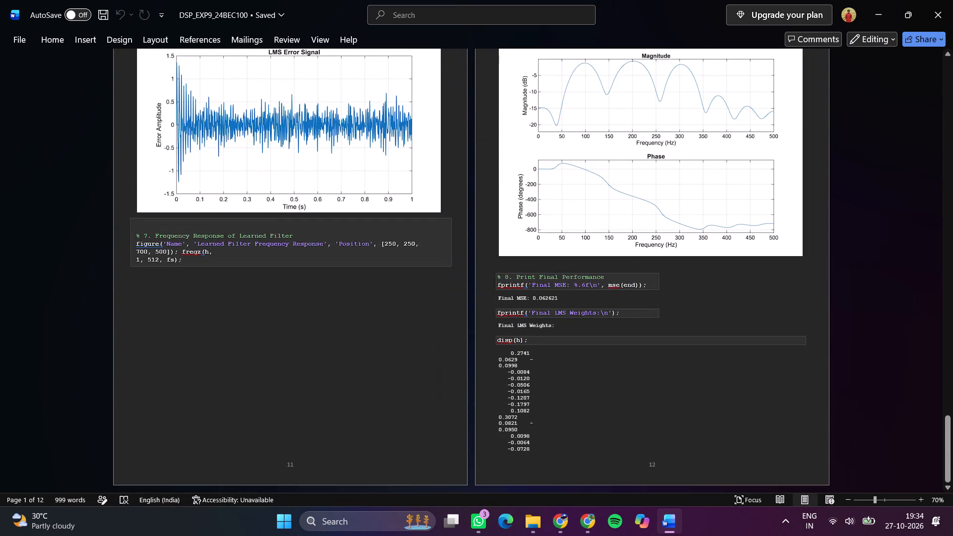
{"action": "scroll", "coordinate": [411, 323], "scroll_direction": "up", "scroll_amount": 16}
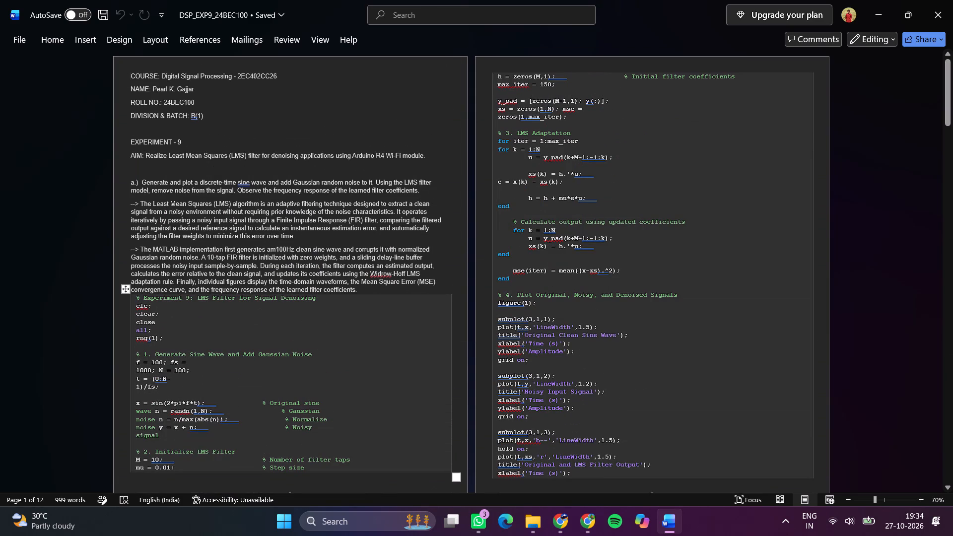
Delete the line "COURSE: Digital Signal Processing - 2EC402CC26" at the start of the report.
{"action": "left_click_drag", "start_coordinate": [297, 73], "coordinate": [98, 75]}
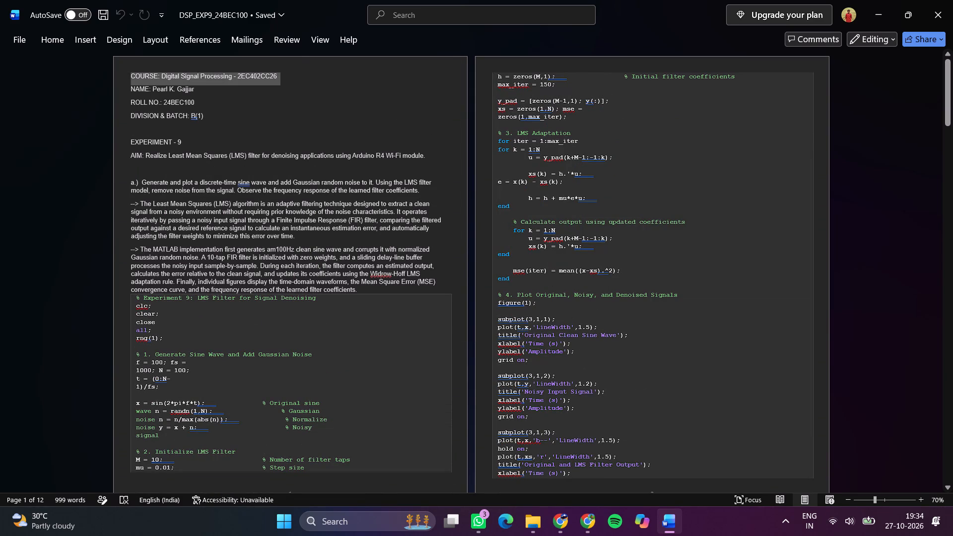
{"action": "left_click_drag", "start_coordinate": [98, 75], "coordinate": [95, 75]}
{"action": "key", "text": "BackSpace"}
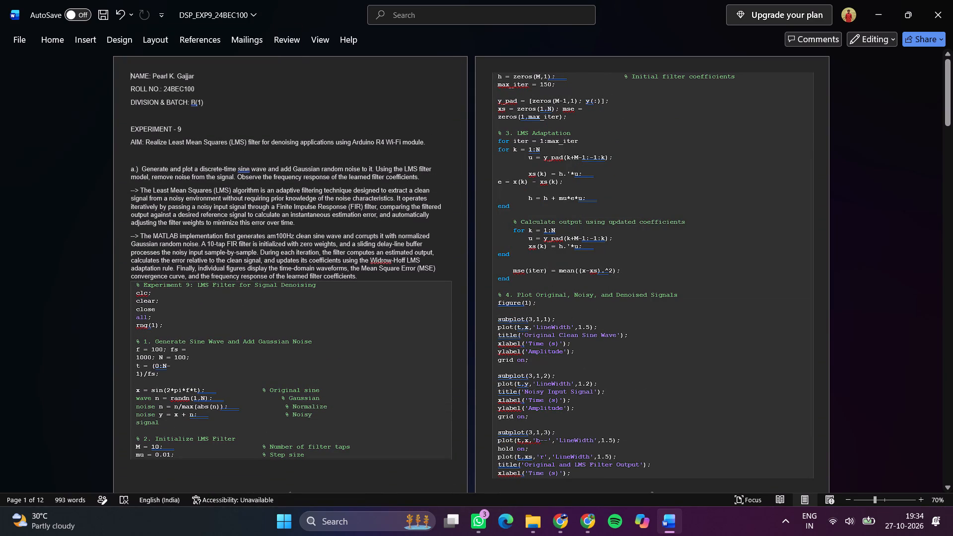
Replace the name in the report's heading with the student's own name.
{"action": "left_click", "coordinate": [202, 75]}
{"action": "key", "text": "BackSpace"}
{"action": "key", "text": "BackSpace"}
{"action": "key", "text": "BackSpace"}
{"action": "key", "text": "BackSpace"}
{"action": "key", "text": "BackSpace"}
{"action": "key", "text": "BackSpace"}
{"action": "key", "text": "BackSpace"}
{"action": "key", "text": "BackSpace"}
{"action": "key", "text": "BackSpace"}
{"action": "key", "text": "BackSpace"}
{"action": "key", "text": "BackSpace"}
{"action": "key", "text": "BackSpace"}
{"action": "key", "text": "BackSpace"}
{"action": "key", "text": "BackSpace"}
{"action": "key", "text": "BackSpace"}
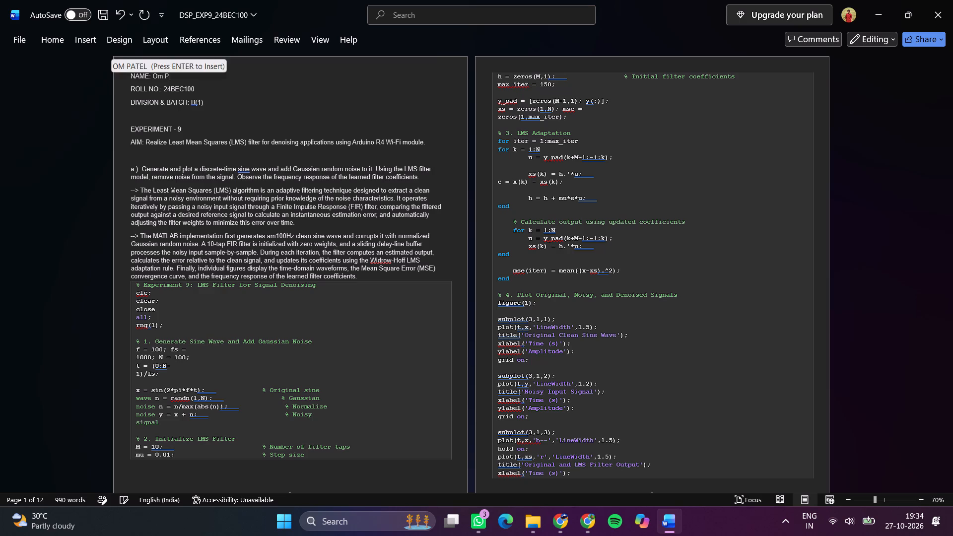
{"action": "key", "text": "l"}
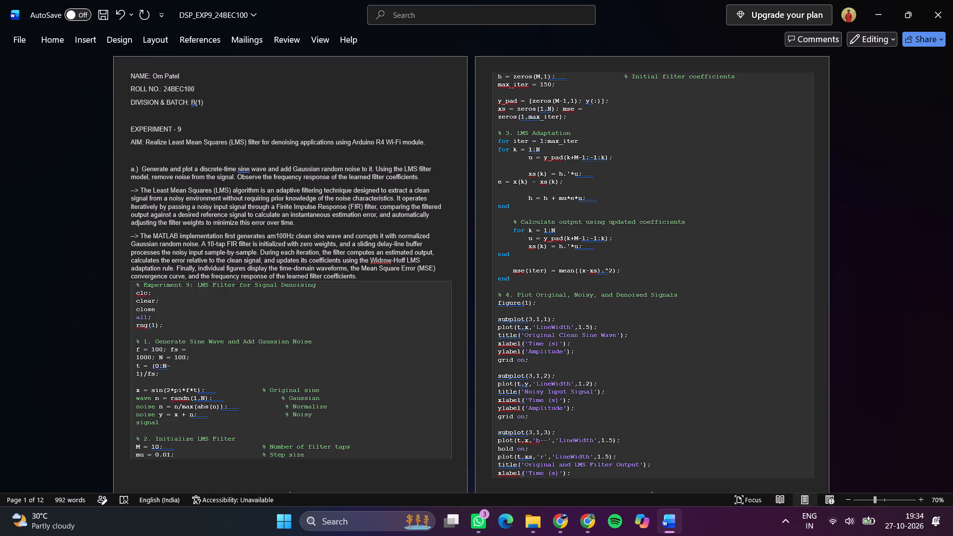
Change the heading label "NAME" to "Name".
{"action": "key", "text": "Left"}
{"action": "key", "text": "Left"}
{"action": "key", "text": "Left"}
{"action": "key", "text": "Left"}
{"action": "key", "text": "Left"}
{"action": "key", "text": "Left"}
{"action": "key", "text": "Left"}
{"action": "key", "text": "Left"}
{"action": "key", "text": "Left"}
{"action": "key", "text": "Left"}
{"action": "key", "text": "BackSpace"}
{"action": "key", "text": "BackSpace"}
{"action": "key", "text": "BackSpace"}
{"action": "type", "text": "ae"}
{"action": "key", "text": "BackSpace"}
{"action": "type", "text": "me"}
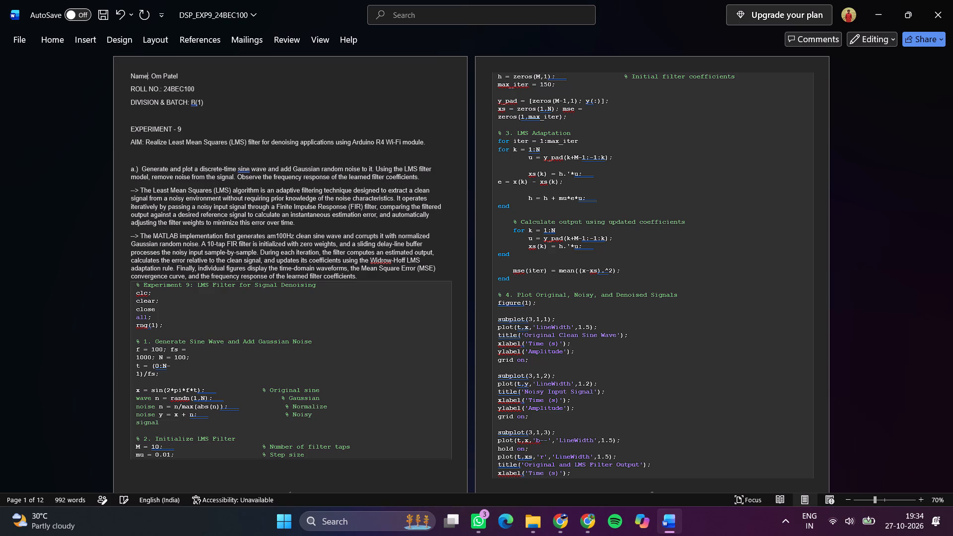
Change the heading label "ROLL NO." to "Roll No.".
{"action": "key", "text": "Down"}
{"action": "key", "text": "Right"}
{"action": "key", "text": "Right"}
{"action": "key", "text": "Left"}
{"action": "key", "text": "Left"}
{"action": "key", "text": "BackSpace"}
{"action": "key", "text": "BackSpace"}
{"action": "key", "text": "BackSpace"}
{"action": "type", "text": "oll"}
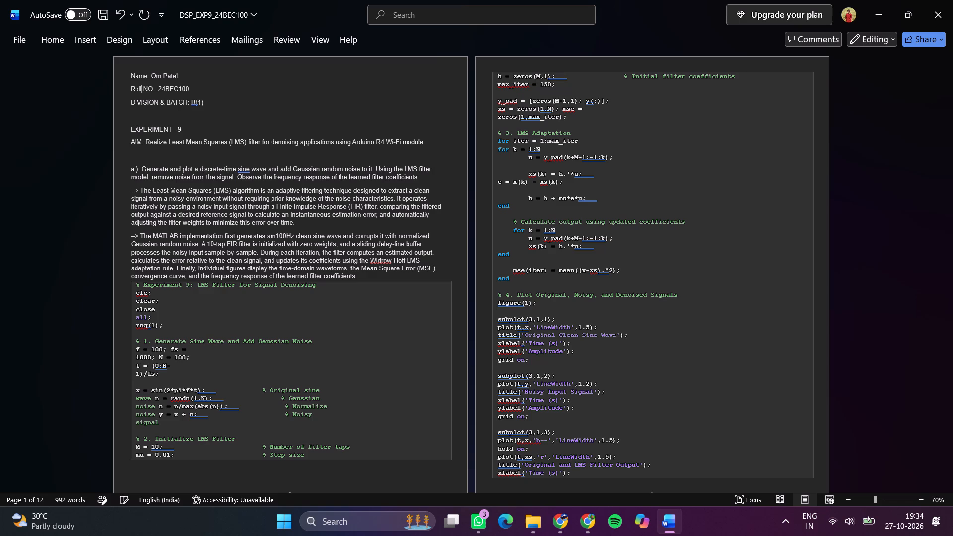
{"action": "key", "text": "Right"}
{"action": "key", "text": "Right"}
{"action": "key", "text": "Right"}
{"action": "key", "text": "Right"}
{"action": "key", "text": "Left"}
{"action": "key", "text": "BackSpace"}
{"action": "key", "text": "0"}
{"action": "key", "text": "Right"}
{"action": "key", "text": "Right"}
{"action": "key", "text": "Right"}
{"action": "key", "text": "Right"}
{"action": "key", "text": "Left"}
{"action": "key", "text": "Left"}
{"action": "key", "text": "Left"}
{"action": "key", "text": "Left"}
{"action": "key", "text": "BackSpace"}
{"action": "key", "text": "o"}
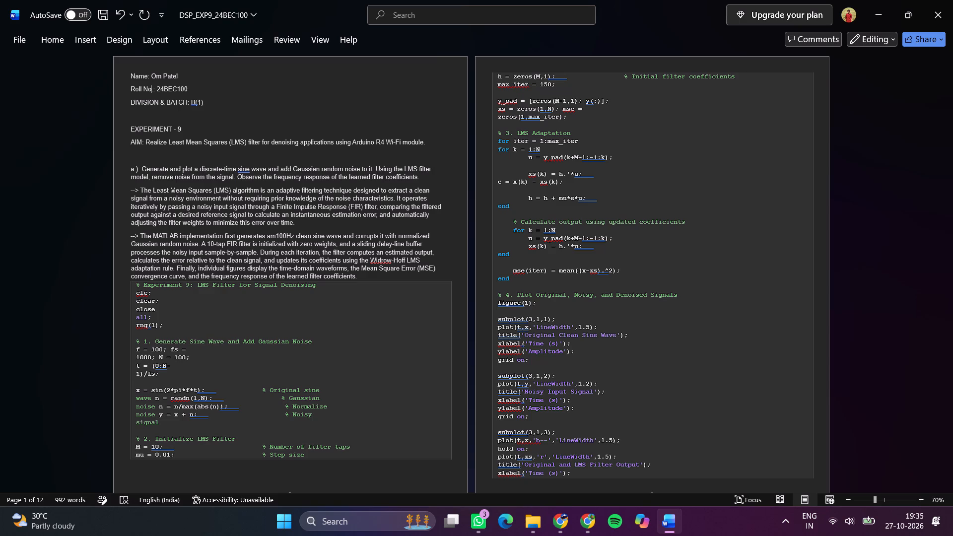
Change the last digit of the roll number so it matches the student's own roll number.
{"action": "key", "text": "Right"}
{"action": "key", "text": "Right"}
{"action": "key", "text": "Right"}
{"action": "key", "text": "Right"}
{"action": "key", "text": "Right"}
{"action": "key", "text": "Right"}
{"action": "key", "text": "Right"}
{"action": "key", "text": "Right"}
{"action": "key", "text": "Right"}
{"action": "key", "text": "Right"}
{"action": "key", "text": "Right"}
{"action": "key", "text": "BackSpace"}
{"action": "key", "text": "4"}
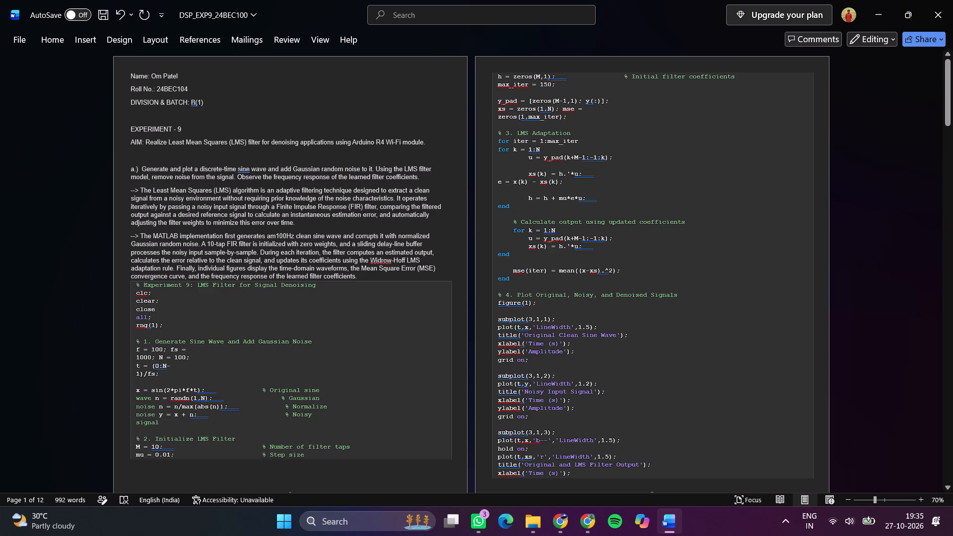
Shorten the label "DIVISION & BATCH" to "Batch" with a space before the colon.
{"action": "left_click_drag", "start_coordinate": [164, 100], "coordinate": [131, 105]}
{"action": "left_click_drag", "start_coordinate": [131, 105], "coordinate": [98, 112]}
{"action": "key", "text": "BackSpace"}
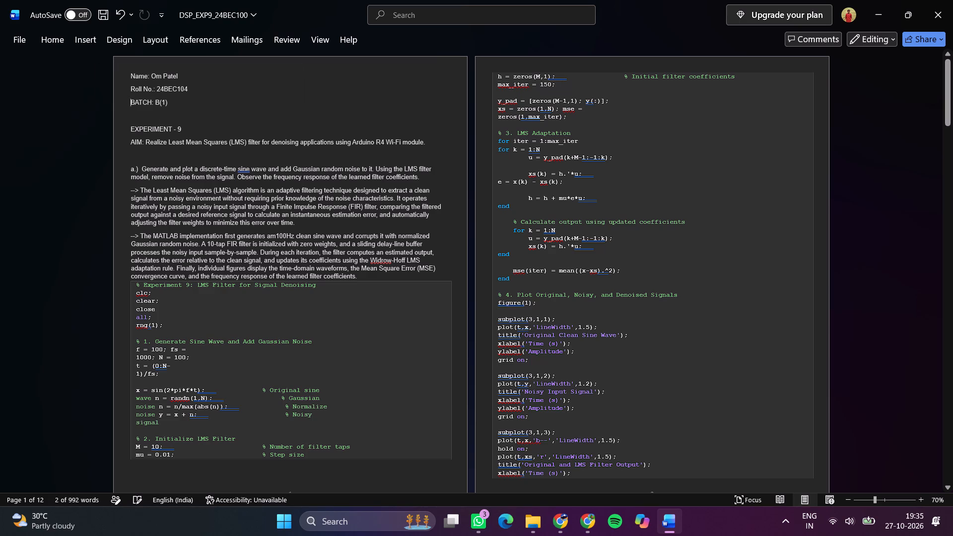
{"action": "key", "text": "Right"}
{"action": "key", "text": "Right"}
{"action": "key", "text": "Right"}
{"action": "key", "text": "Right"}
{"action": "key", "text": "Right"}
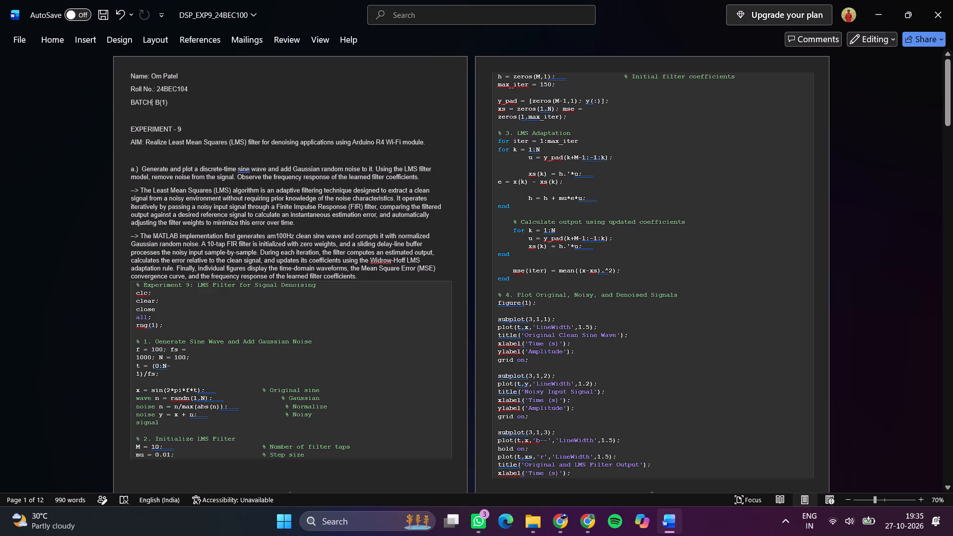
{"action": "key", "text": "BackSpace"}
{"action": "key", "text": "BackSpace"}
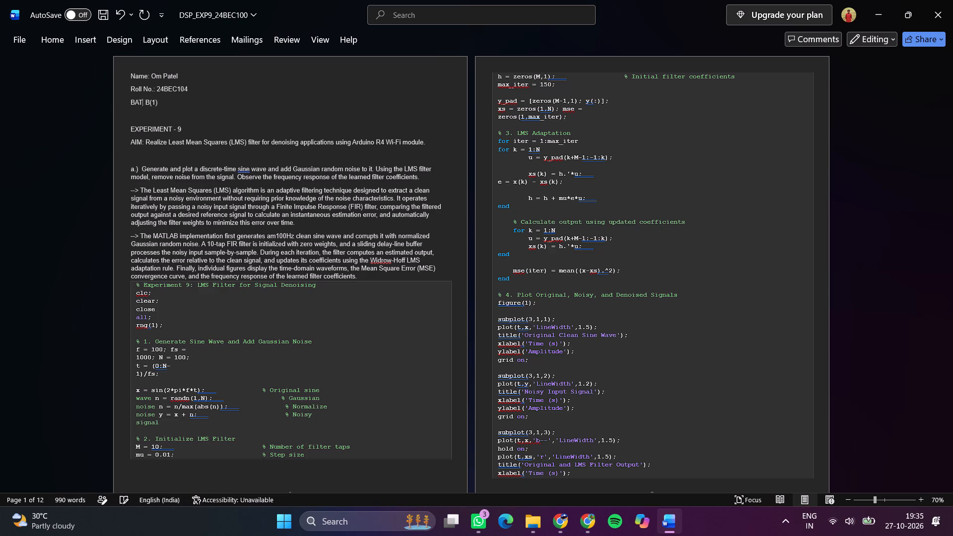
{"action": "key", "text": "BackSpace"}
{"action": "key", "text": "BackSpace"}
{"action": "type", "text": "atch"}
{"action": "key", "text": "space"}
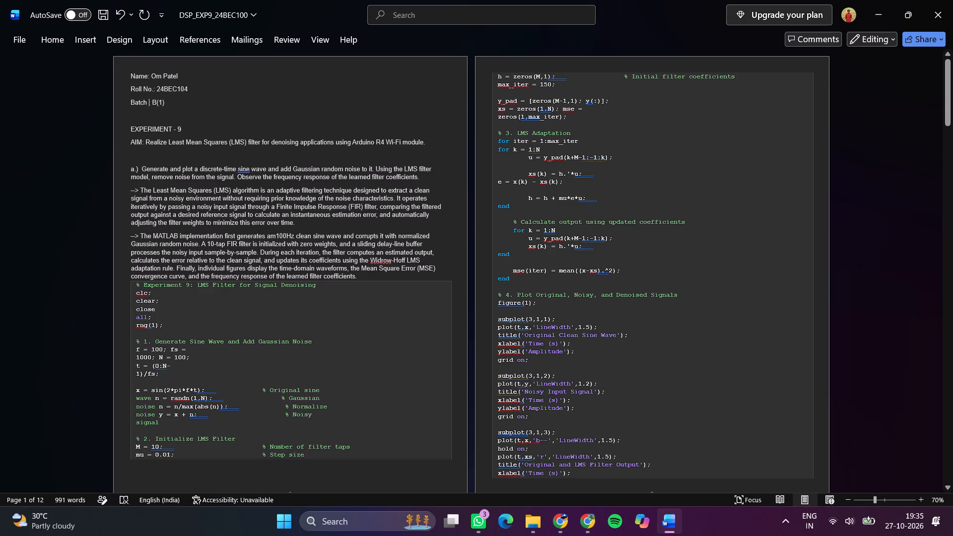
{"action": "left_click", "coordinate": [533, 527]}
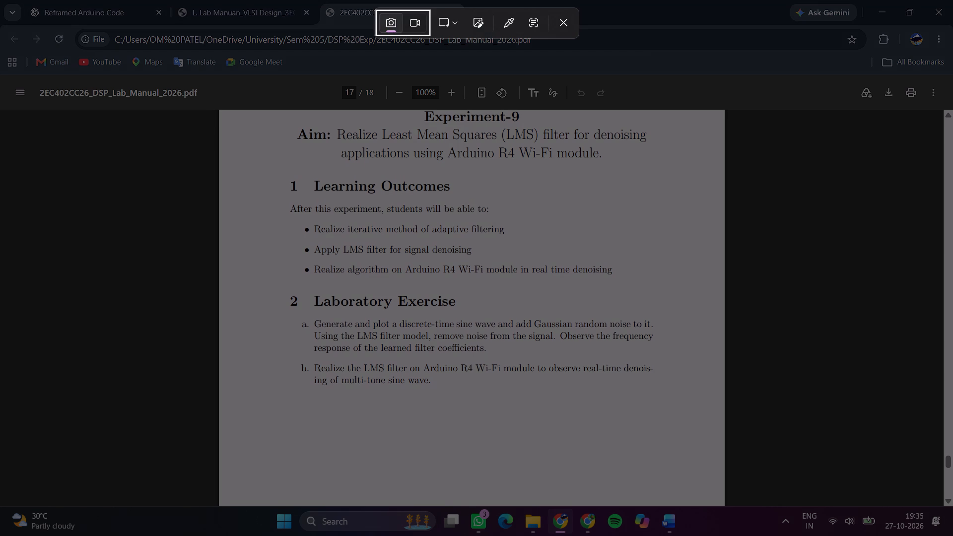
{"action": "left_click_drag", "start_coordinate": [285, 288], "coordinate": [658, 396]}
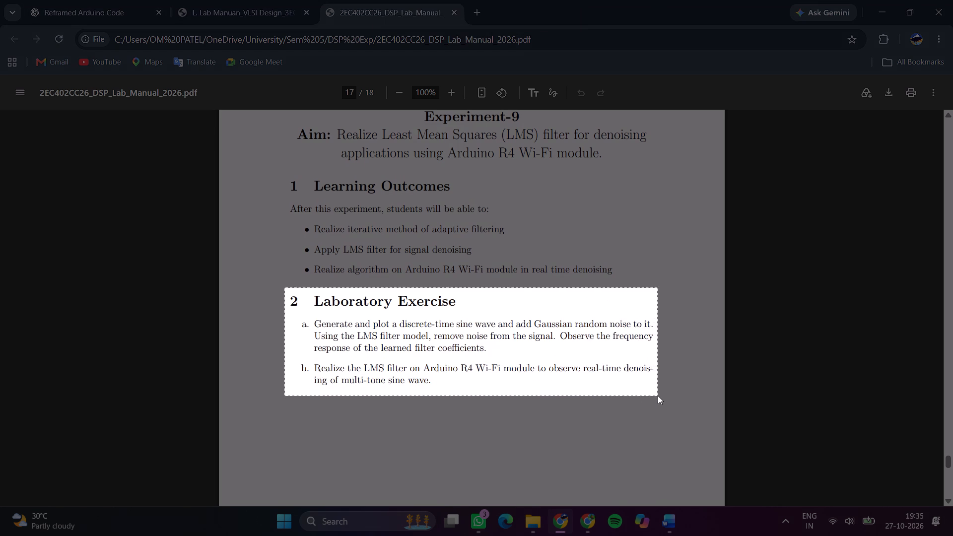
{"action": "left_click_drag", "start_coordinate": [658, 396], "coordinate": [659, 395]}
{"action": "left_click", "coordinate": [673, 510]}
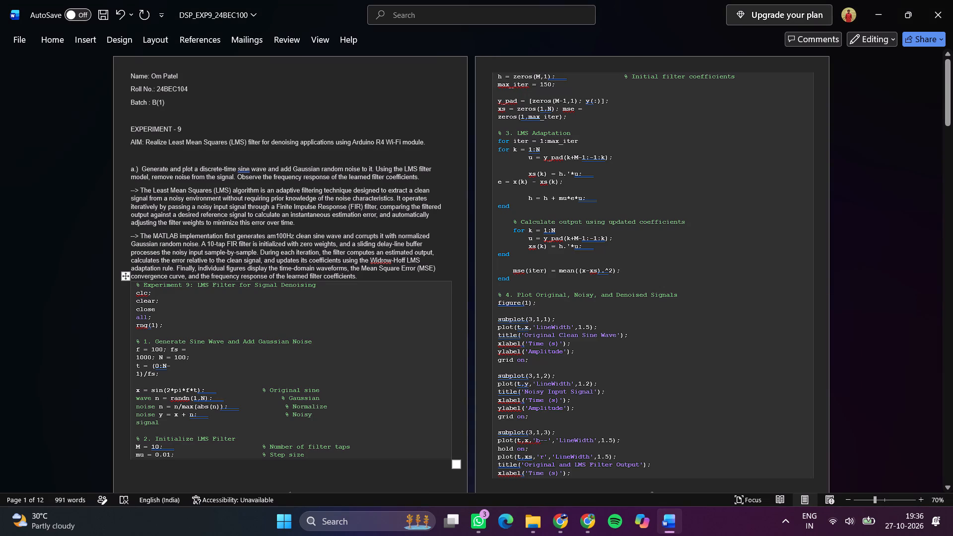
Capture a screen snip of only exercise a in the lab manual's Experiment-9 page in Chrome.
{"action": "left_click", "coordinate": [559, 529]}
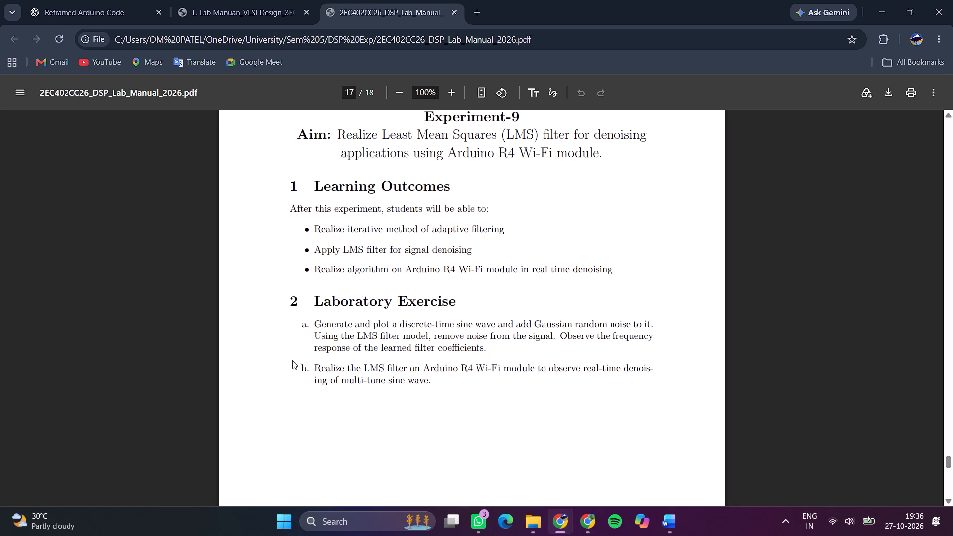
{"action": "key", "text": "shift+super+s"}
{"action": "left_click_drag", "start_coordinate": [299, 315], "coordinate": [504, 353]}
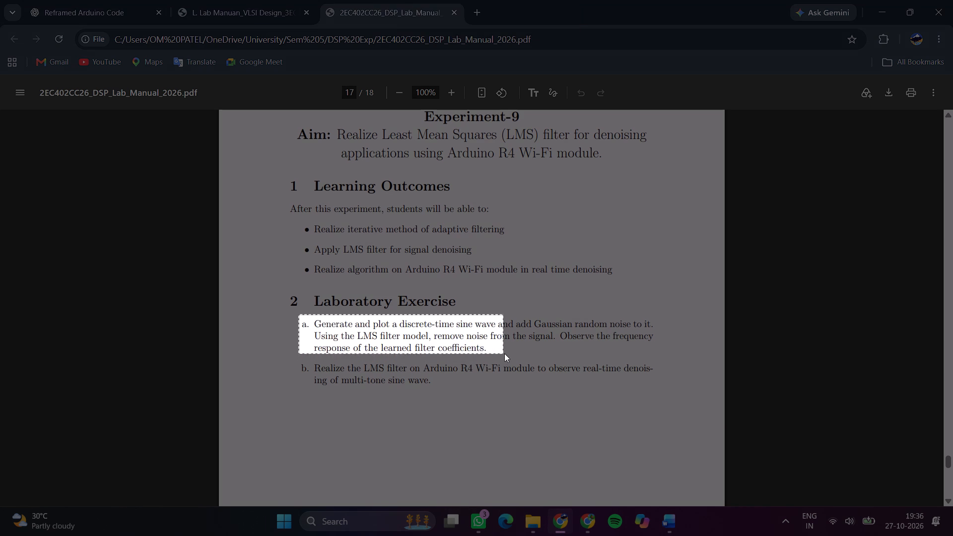
{"action": "left_click_drag", "start_coordinate": [504, 353], "coordinate": [672, 352]}
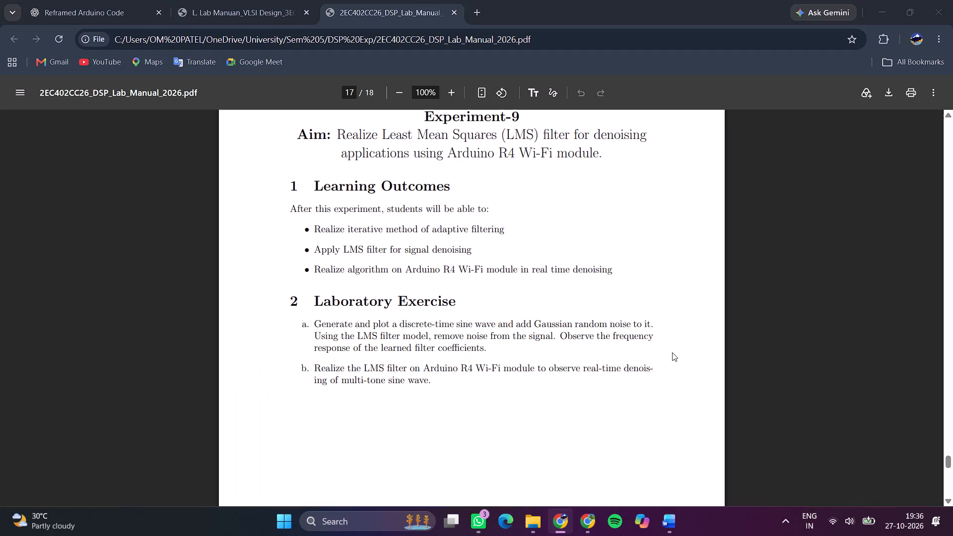
In the Word report, delete the typed question text after the label "a.)".
{"action": "left_click", "coordinate": [682, 534]}
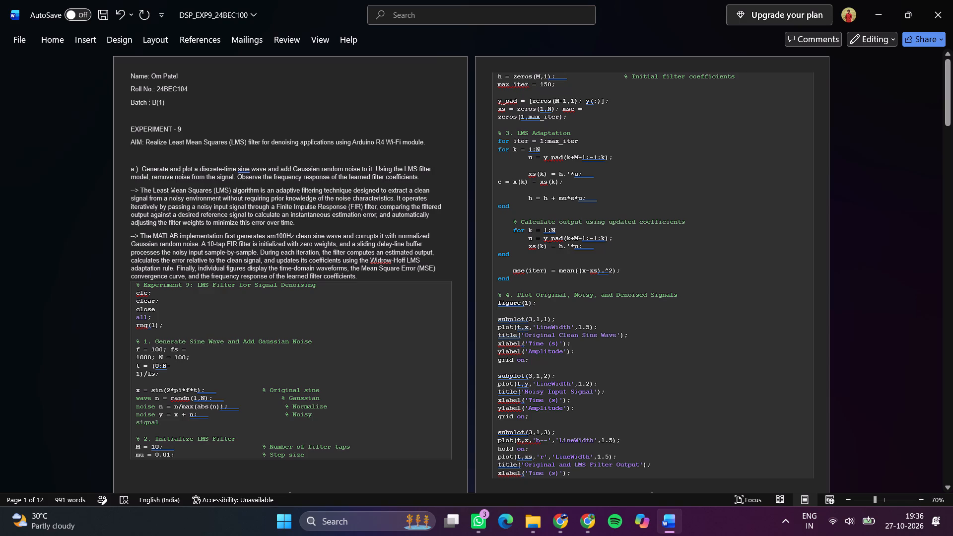
{"action": "left_click_drag", "start_coordinate": [422, 179], "coordinate": [188, 167]}
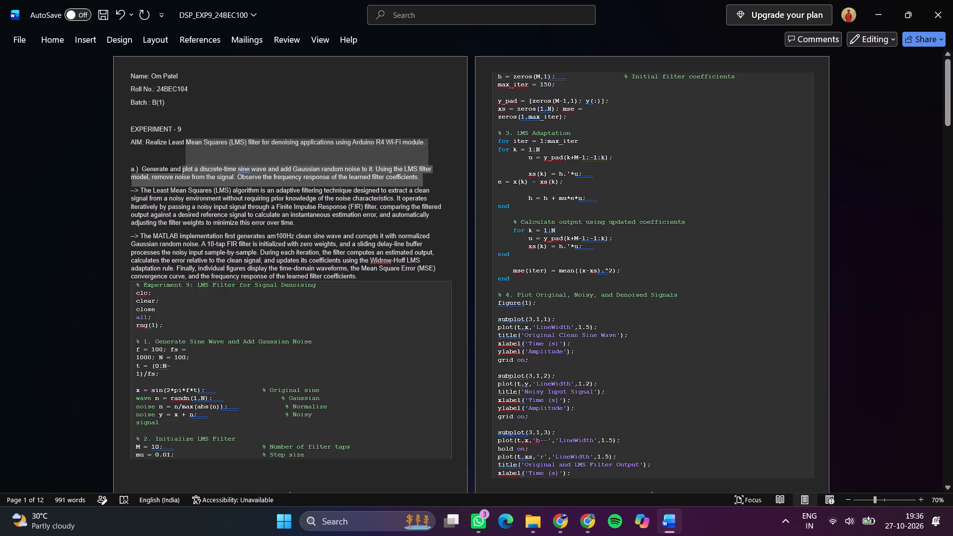
{"action": "left_click_drag", "start_coordinate": [188, 167], "coordinate": [140, 174]}
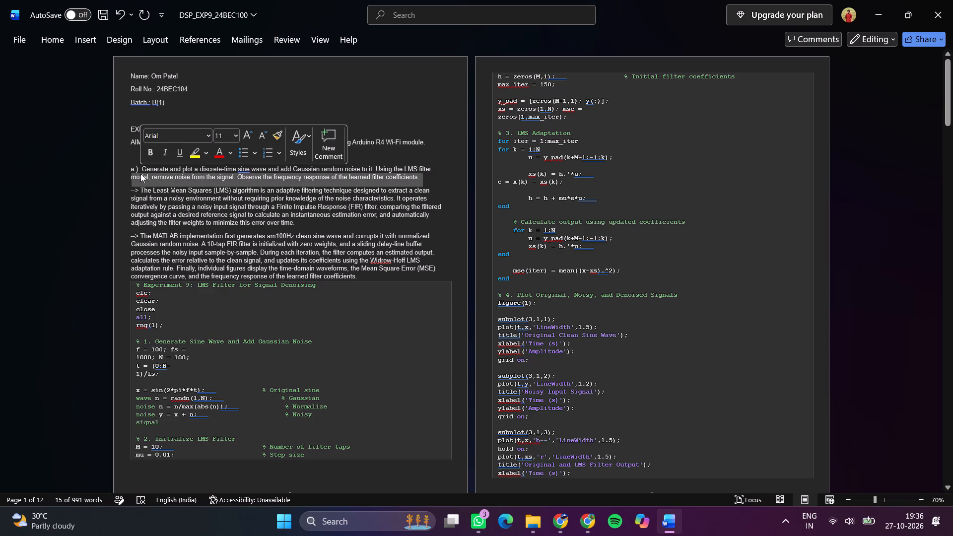
{"action": "key", "text": "BackSpace"}
{"action": "key", "text": "BackSpace"}
{"action": "key", "text": "BackSpace"}
{"action": "key", "text": "BackSpace"}
{"action": "key", "text": "BackSpace"}
{"action": "key", "text": "BackSpace"}
{"action": "key", "text": "BackSpace"}
{"action": "key", "text": "BackSpace"}
{"action": "key", "text": "BackSpace"}
{"action": "key", "text": "BackSpace"}
{"action": "key", "text": "BackSpace"}
{"action": "key", "text": "BackSpace"}
{"action": "key", "text": "BackSpace"}
{"action": "key", "text": "BackSpace"}
{"action": "key", "text": "BackSpace"}
{"action": "key", "text": "BackSpace"}
{"action": "key", "text": "BackSpace"}
{"action": "key", "text": "BackSpace"}
{"action": "key", "text": "BackSpace"}
{"action": "key", "text": "BackSpace"}
{"action": "key", "text": "BackSpace"}
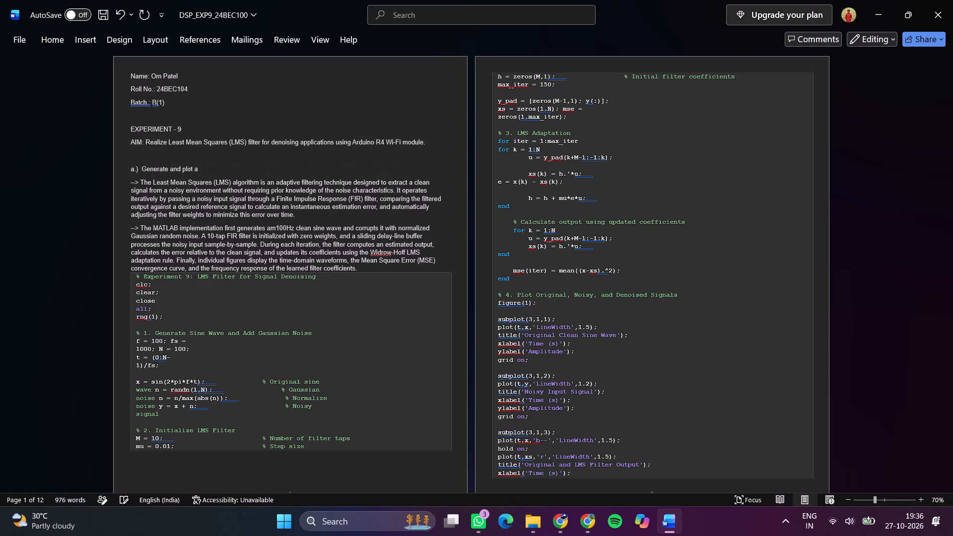
{"action": "key", "text": "BackSpace"}
{"action": "key", "text": "BackSpace"}
{"action": "key", "text": "BackSpace"}
{"action": "key", "text": "BackSpace"}
Paste the captured image of exercise a and move it onto its own line below "a.)".
{"action": "key", "text": "ctrl+v"}
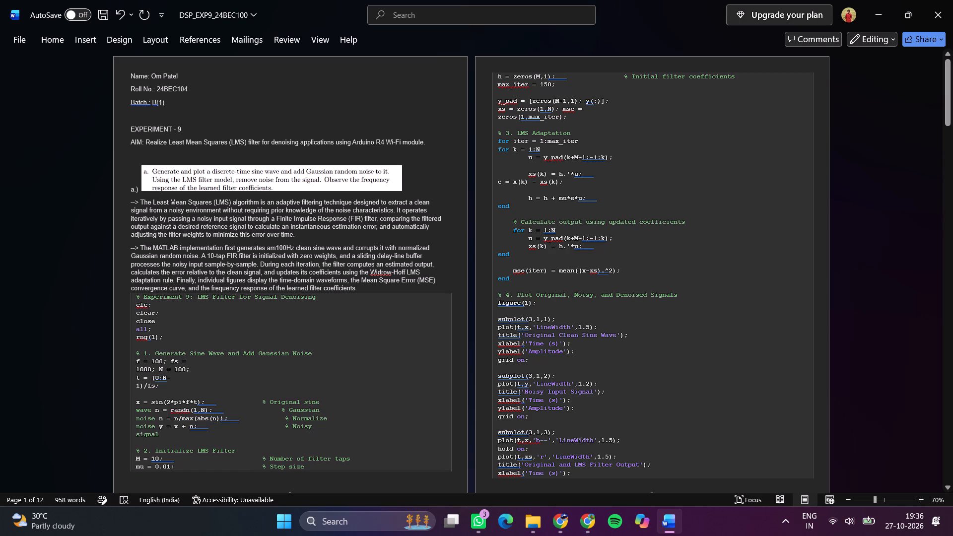
{"action": "left_click", "coordinate": [138, 180]}
{"action": "key", "text": "Return"}
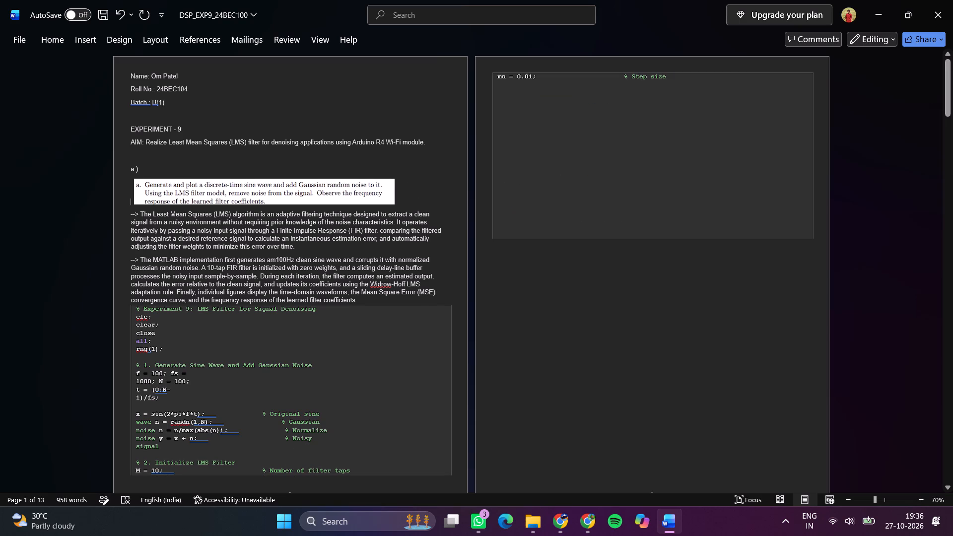
Delete the two explanatory paragraphs between the exercise a image and its MATLAB code block.
{"action": "left_click_drag", "start_coordinate": [370, 300], "coordinate": [208, 286]}
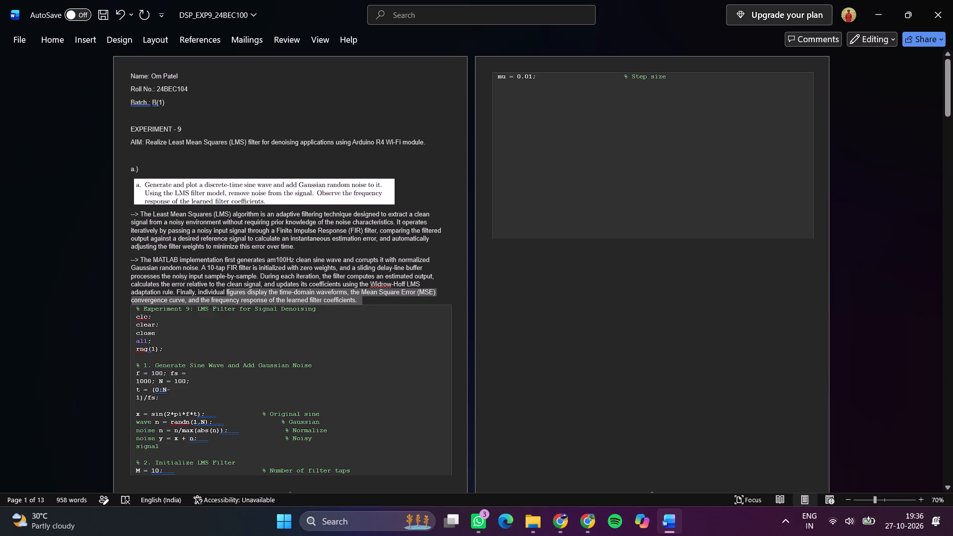
{"action": "left_click_drag", "start_coordinate": [208, 286], "coordinate": [136, 215]}
{"action": "key", "text": "BackSpace"}
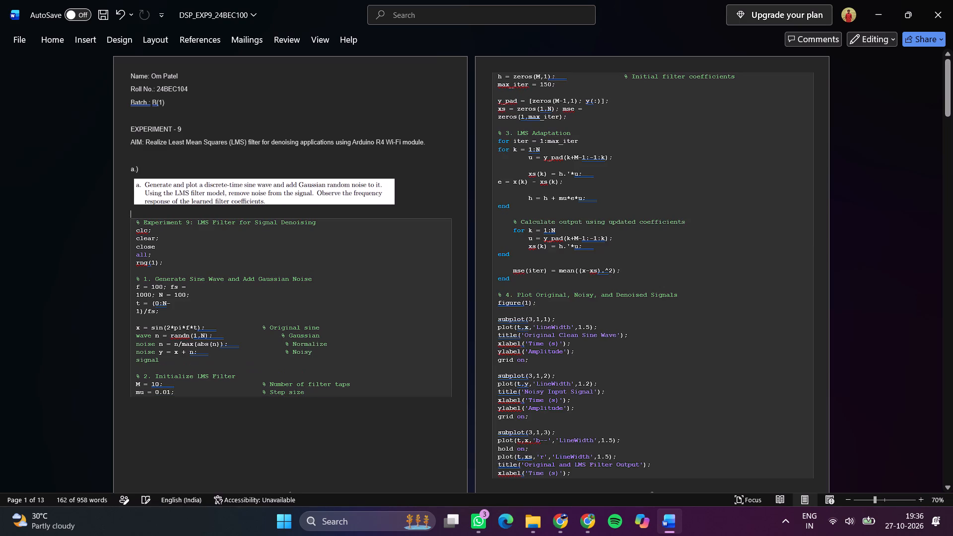
Locate part b in the report, and capture a screen snip of only exercise b from the lab manual's Experiment-9 page in Chrome.
{"action": "scroll", "coordinate": [249, 317], "scroll_direction": "down", "scroll_amount": 1}
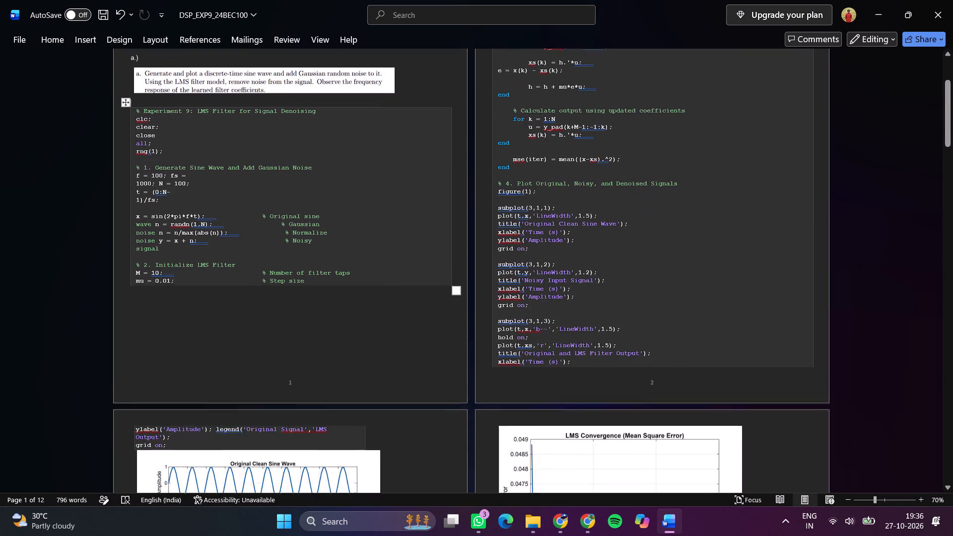
{"action": "scroll", "coordinate": [249, 317], "scroll_direction": "down", "scroll_amount": 5}
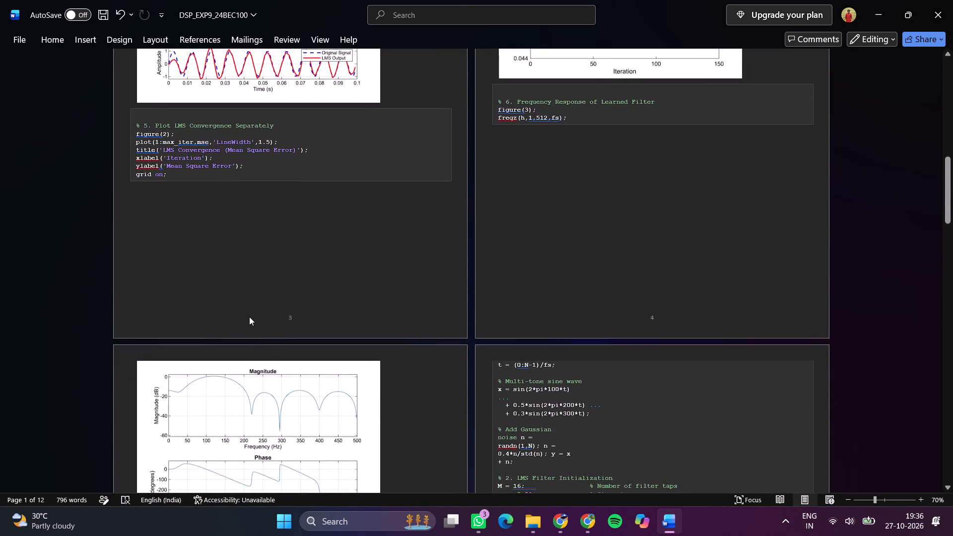
{"action": "scroll", "coordinate": [249, 317], "scroll_direction": "down", "scroll_amount": 2}
{"action": "scroll", "coordinate": [249, 317], "scroll_direction": "up", "scroll_amount": 1}
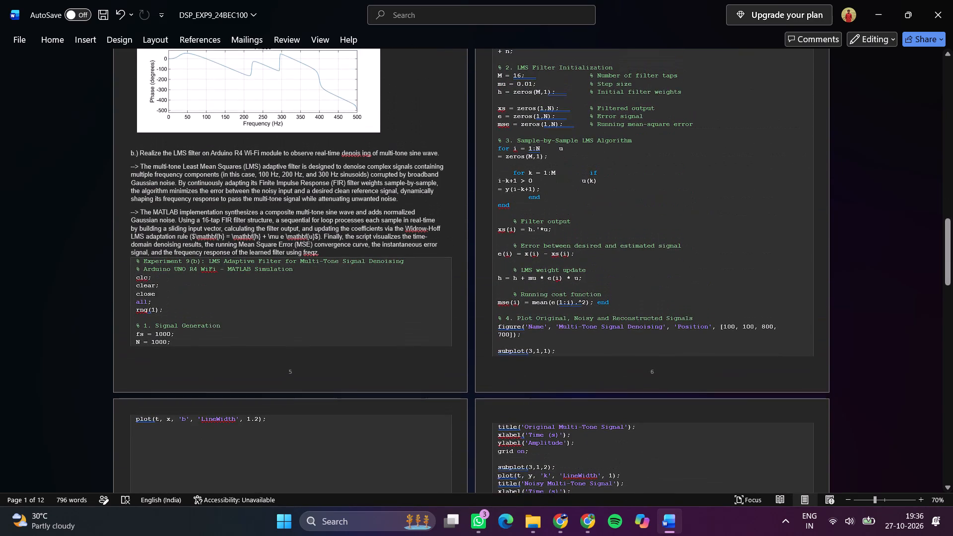
{"action": "left_click", "coordinate": [584, 526]}
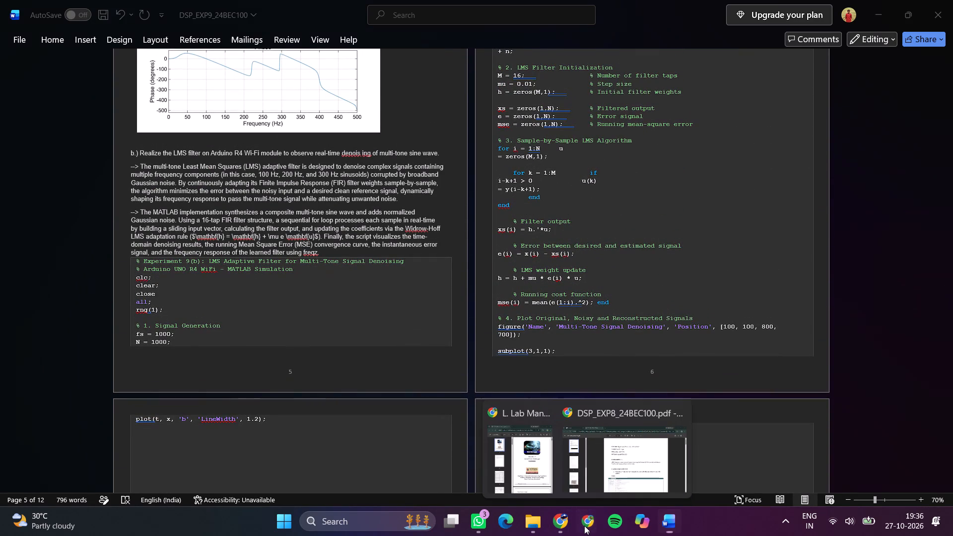
{"action": "left_click", "coordinate": [555, 525]}
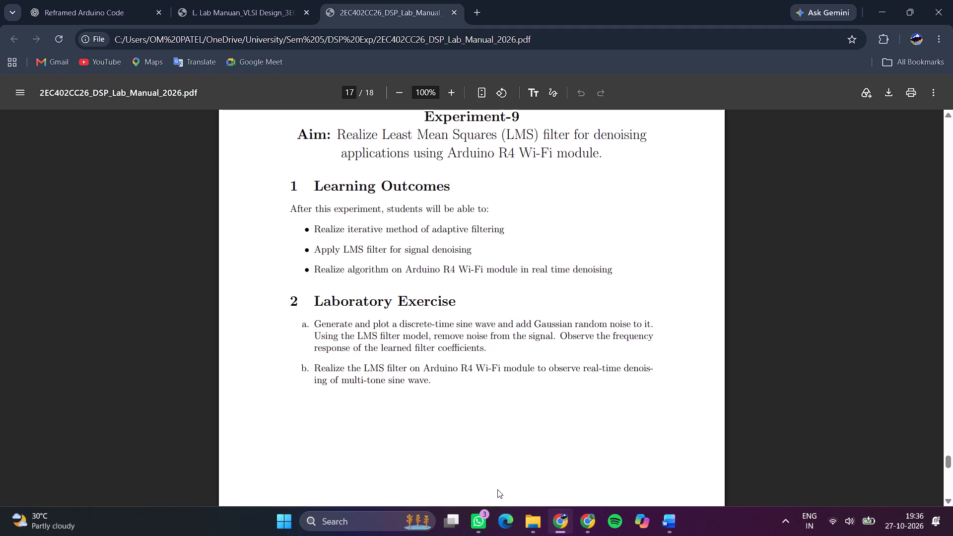
{"action": "key", "text": "shift+super+s"}
{"action": "left_click_drag", "start_coordinate": [296, 358], "coordinate": [644, 383]}
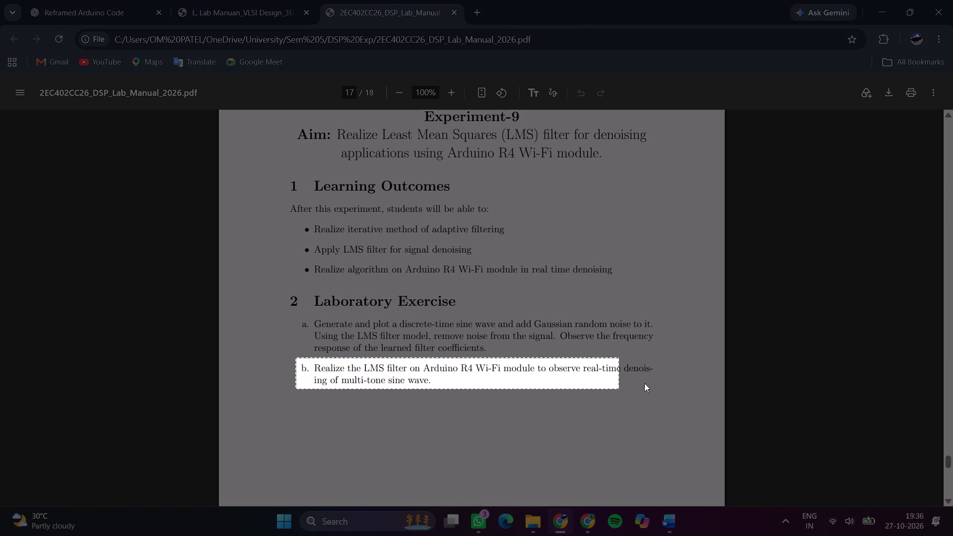
{"action": "left_click_drag", "start_coordinate": [644, 383], "coordinate": [673, 394]}
In the Word report, delete the two explanatory paragraphs between the exercise b question and its MATLAB code block.
{"action": "left_click", "coordinate": [669, 510]}
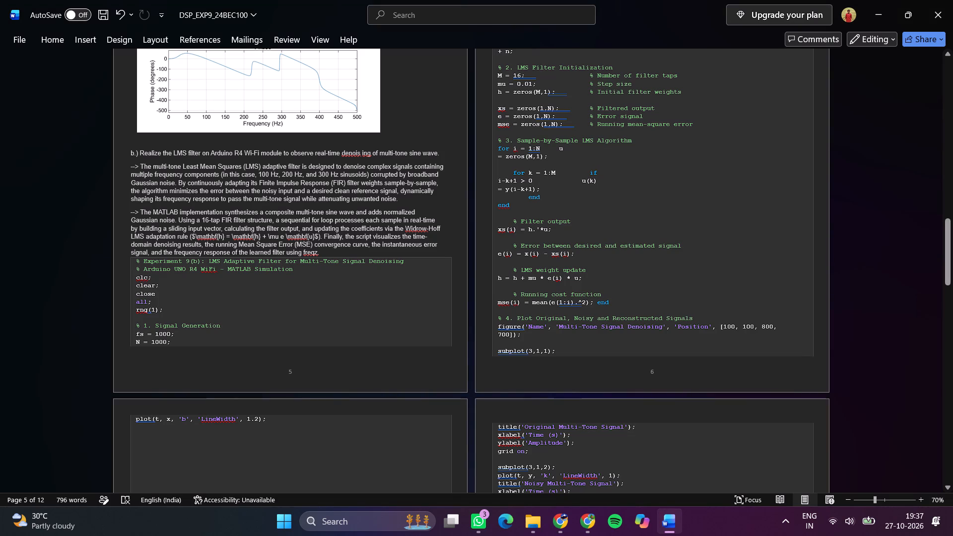
{"action": "left_click_drag", "start_coordinate": [128, 166], "coordinate": [320, 251]}
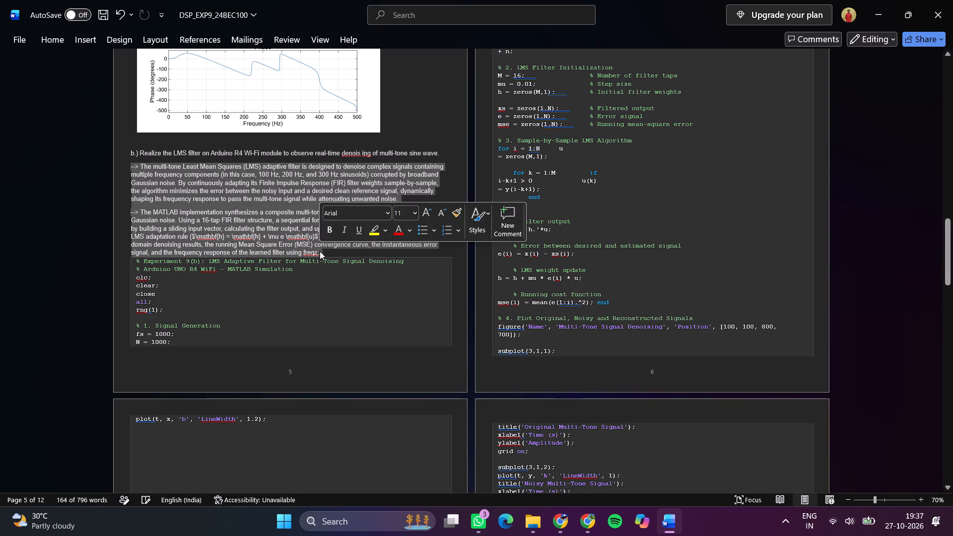
{"action": "key", "text": "BackSpace"}
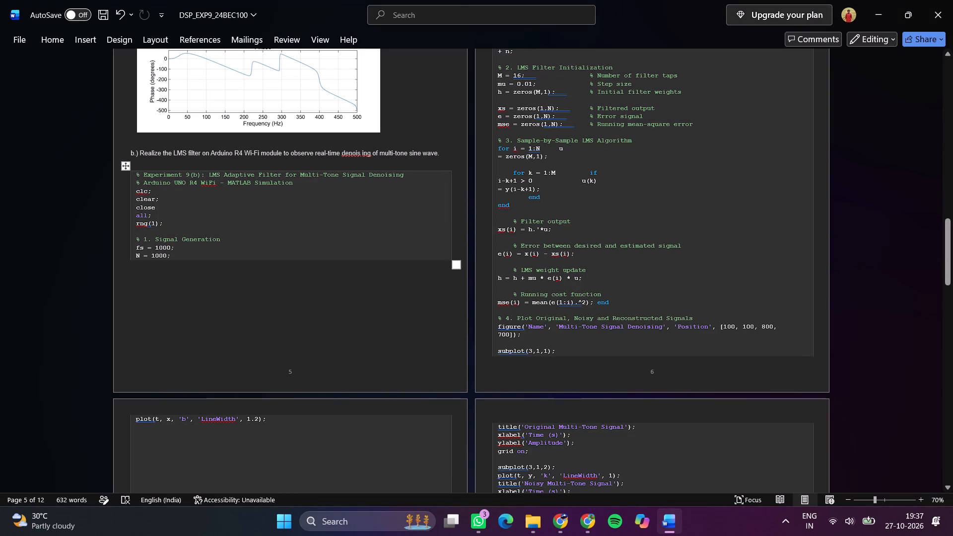
Select the typed question text of exercise b, starting right after the letter "b".
{"action": "left_click_drag", "start_coordinate": [138, 150], "coordinate": [440, 158]}
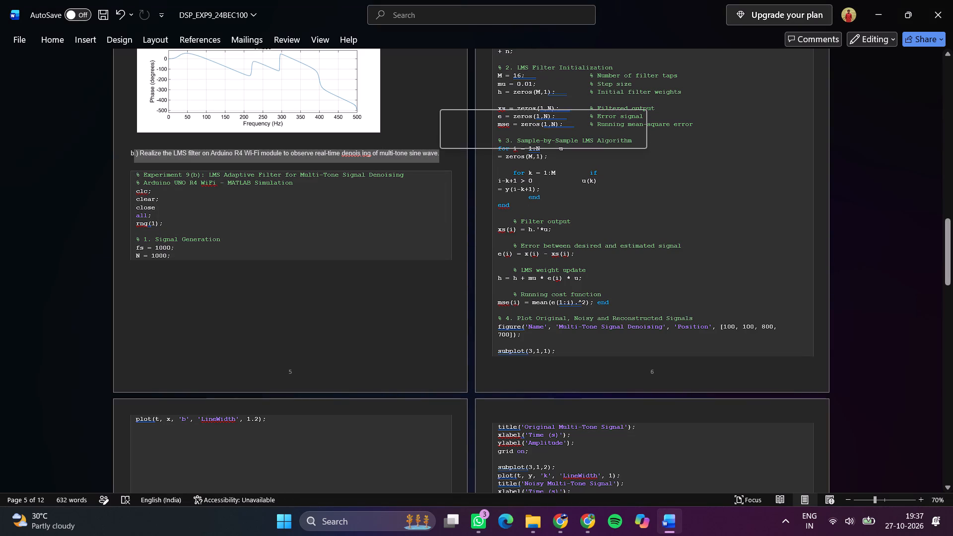
Replace the typed question b with the label "b)" and the captured image of exercise b on the line below.
{"action": "key", "text": "BackSpace"}
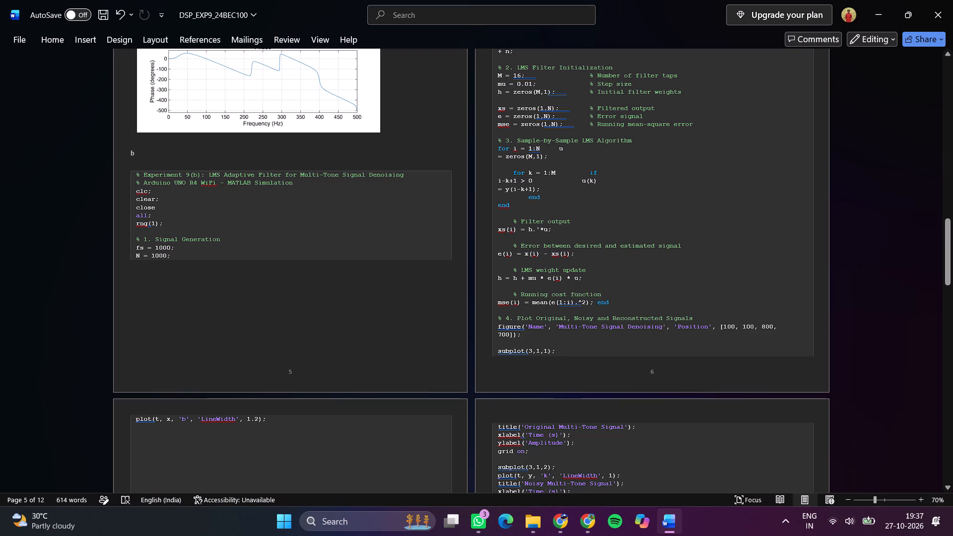
{"action": "key", "text": "shift+parenright"}
{"action": "key", "text": "shift+Return"}
{"action": "key", "text": "ctrl+v"}
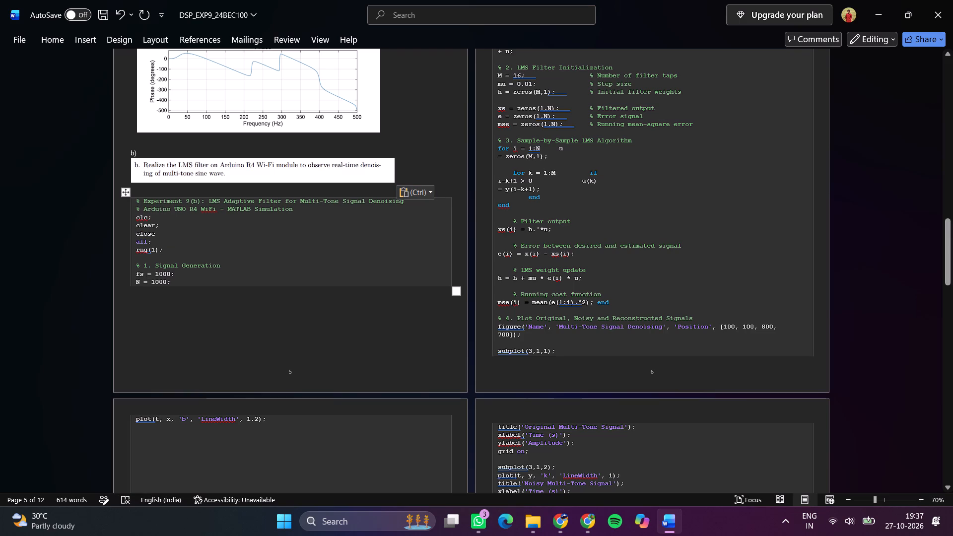
Review the remaining code and plots through the report's last page, and return to the first page.
{"action": "scroll", "coordinate": [324, 317], "scroll_direction": "down", "scroll_amount": 5}
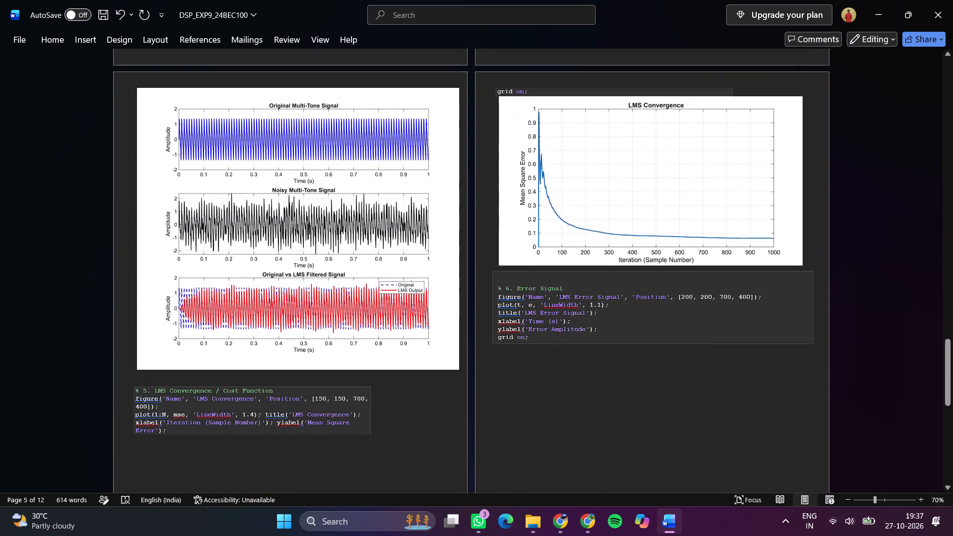
{"action": "scroll", "coordinate": [324, 317], "scroll_direction": "down", "scroll_amount": 4}
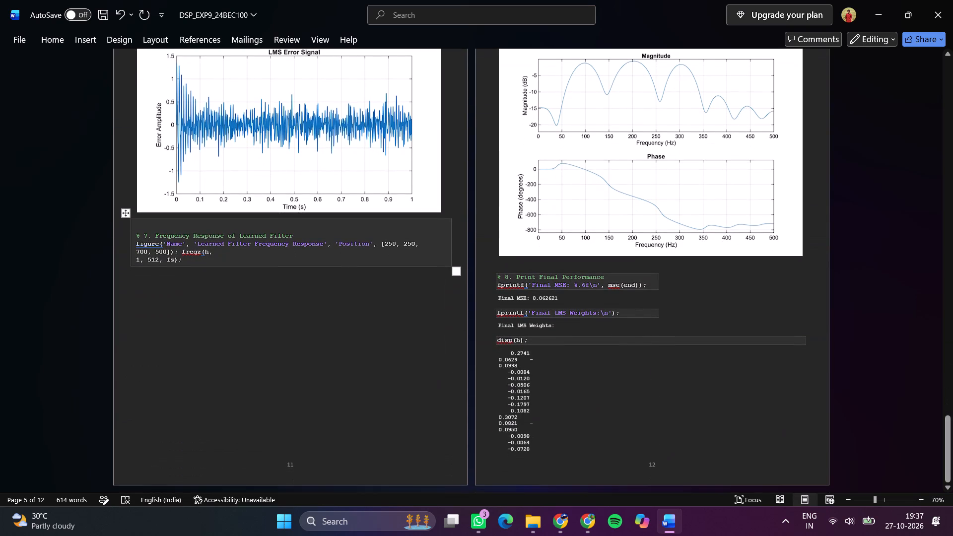
{"action": "scroll", "coordinate": [315, 329], "scroll_direction": "up", "scroll_amount": 9}
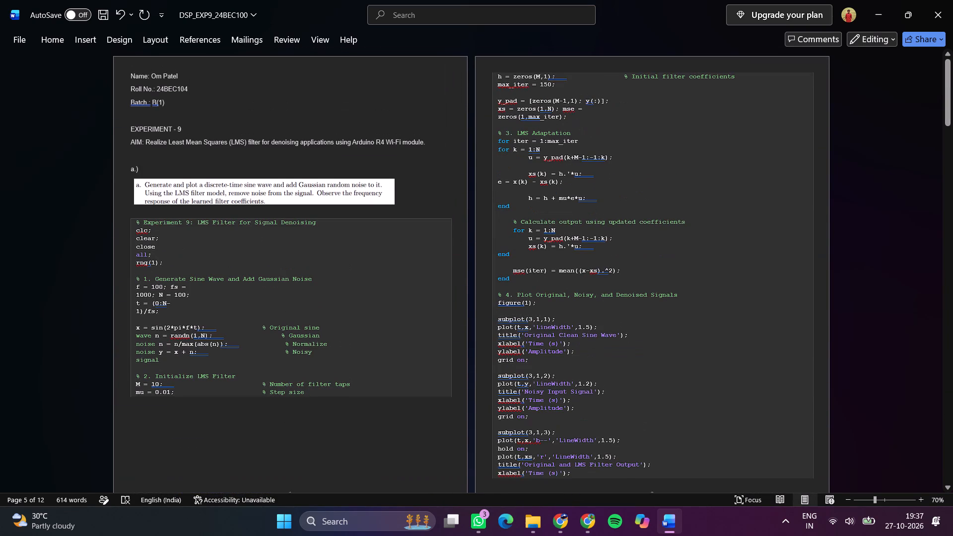
{"action": "scroll", "coordinate": [315, 329], "scroll_direction": "up", "scroll_amount": 14}
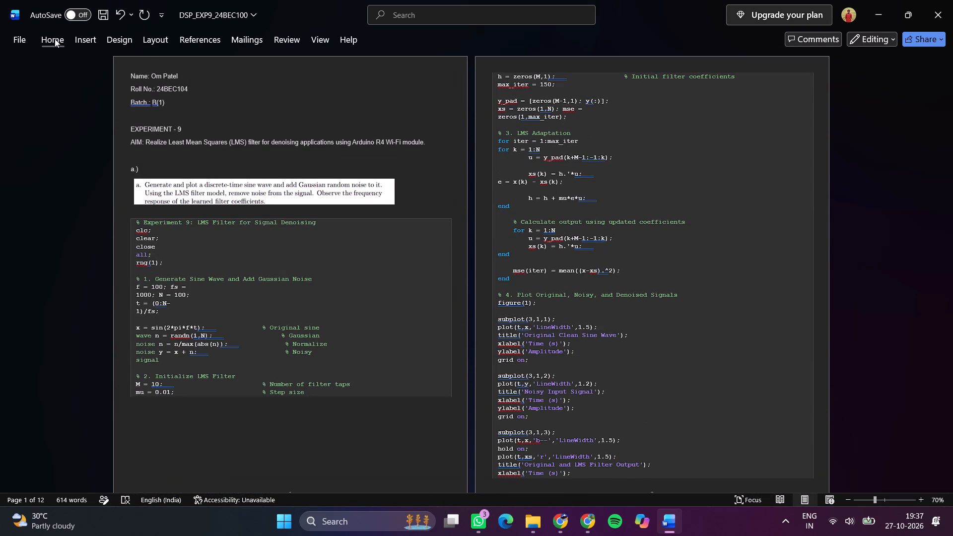
Save the Experiment 9 report as a PDF in the DSP Exp folder, named DSP_EXP9_ followed by the student's own roll number.
{"action": "left_click", "coordinate": [21, 37]}
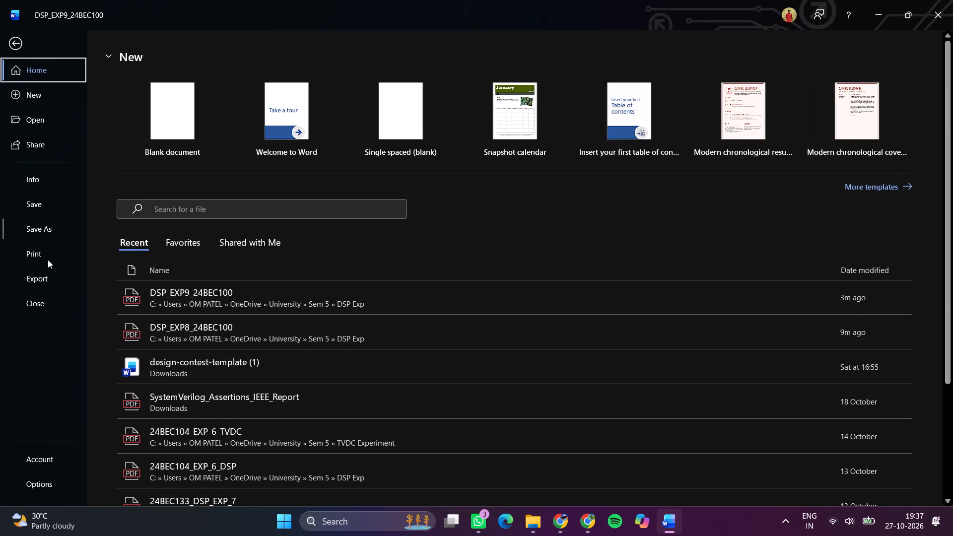
{"action": "left_click", "coordinate": [42, 222]}
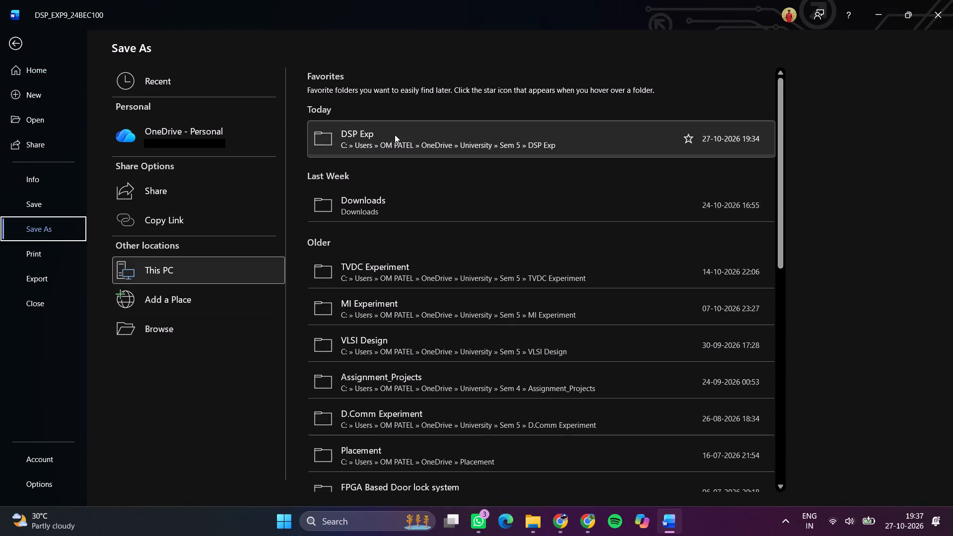
{"action": "left_click", "coordinate": [395, 134]}
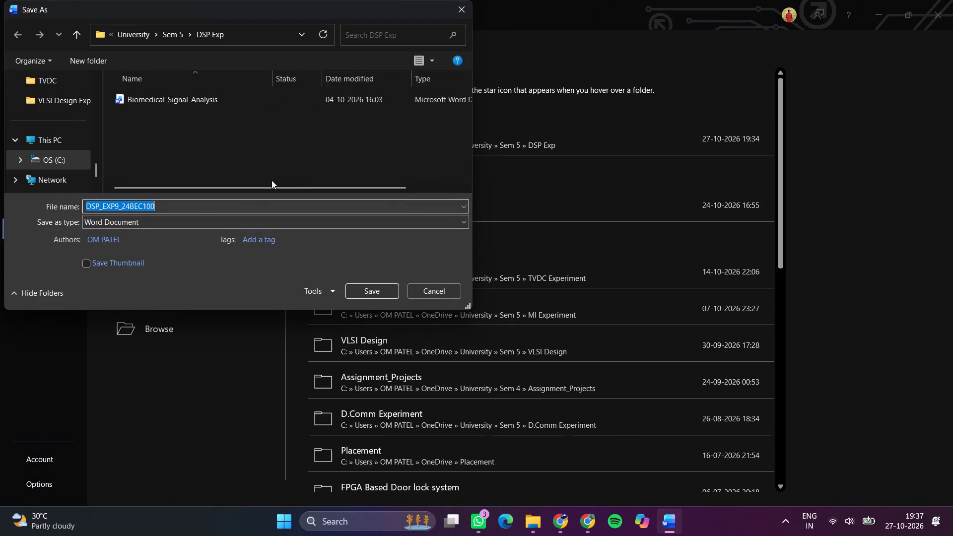
{"action": "left_click", "coordinate": [204, 203]}
{"action": "key", "text": "BackSpace"}
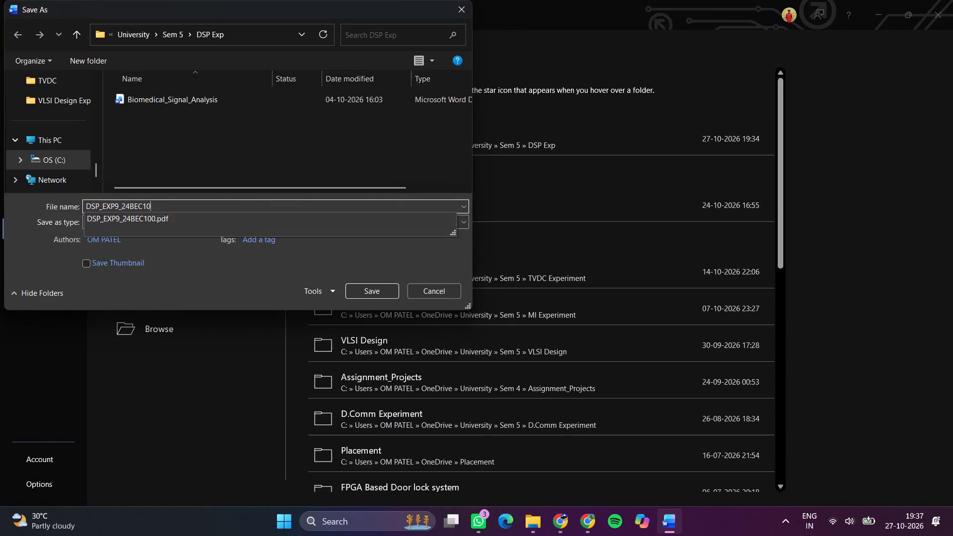
{"action": "key", "text": "4"}
{"action": "left_click", "coordinate": [184, 218]}
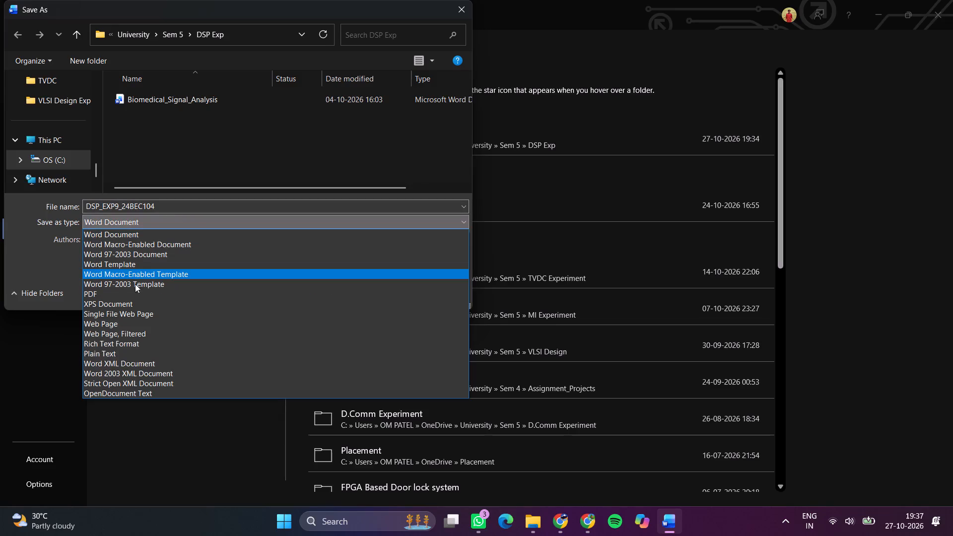
{"action": "left_click", "coordinate": [131, 293]}
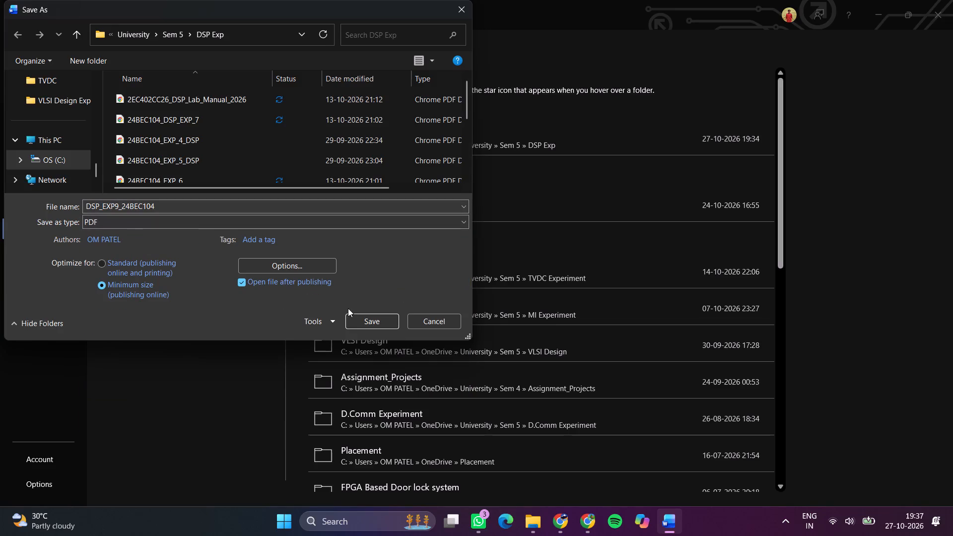
{"action": "left_click", "coordinate": [362, 317]}
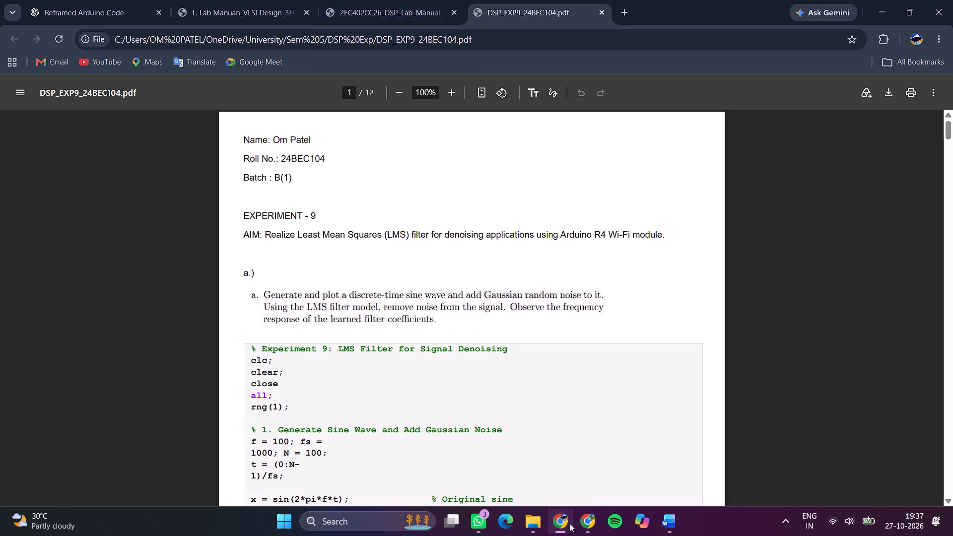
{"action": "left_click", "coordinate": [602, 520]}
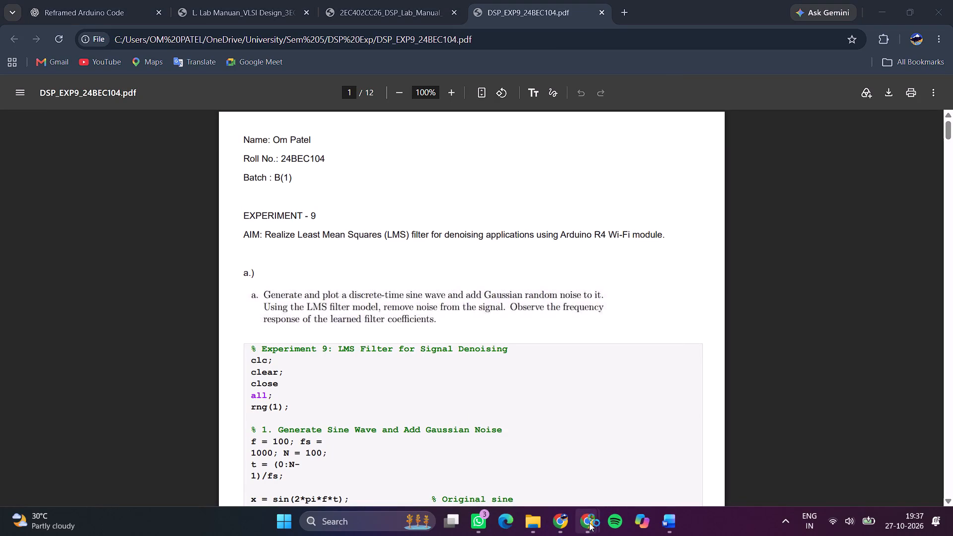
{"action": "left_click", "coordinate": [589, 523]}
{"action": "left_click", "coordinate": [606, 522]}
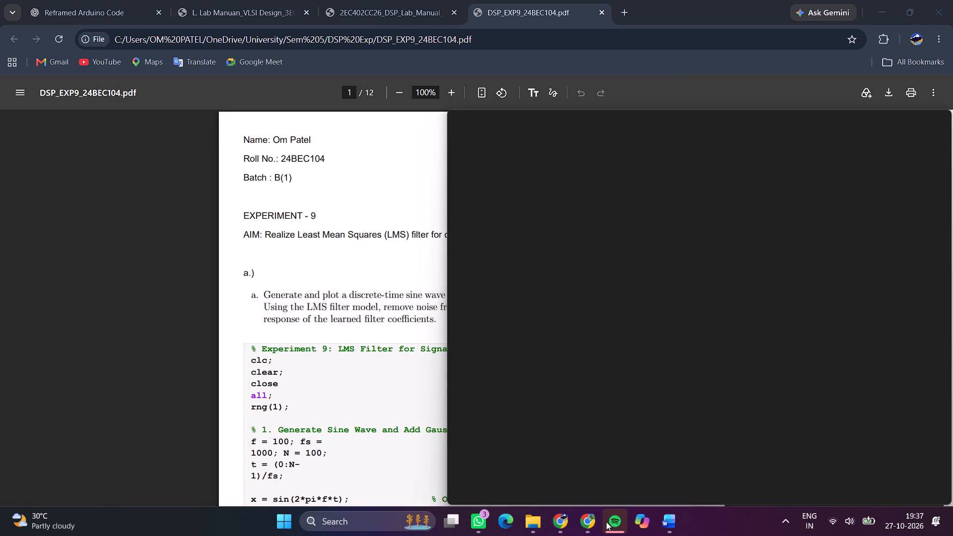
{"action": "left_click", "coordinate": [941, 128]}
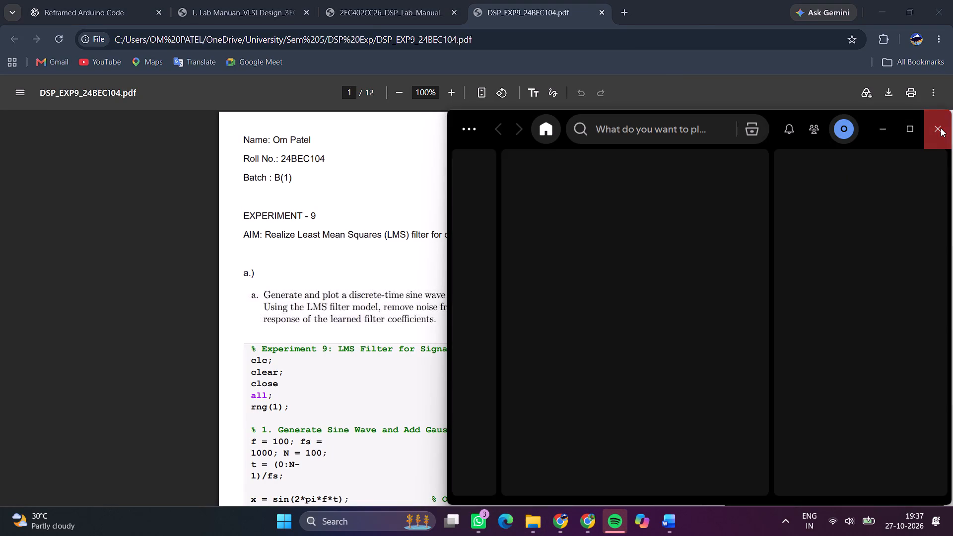
In the other Chrome window, close the classmate's Experiment 8 PDF and replace the Google page with a new tab.
{"action": "left_click", "coordinate": [595, 523]}
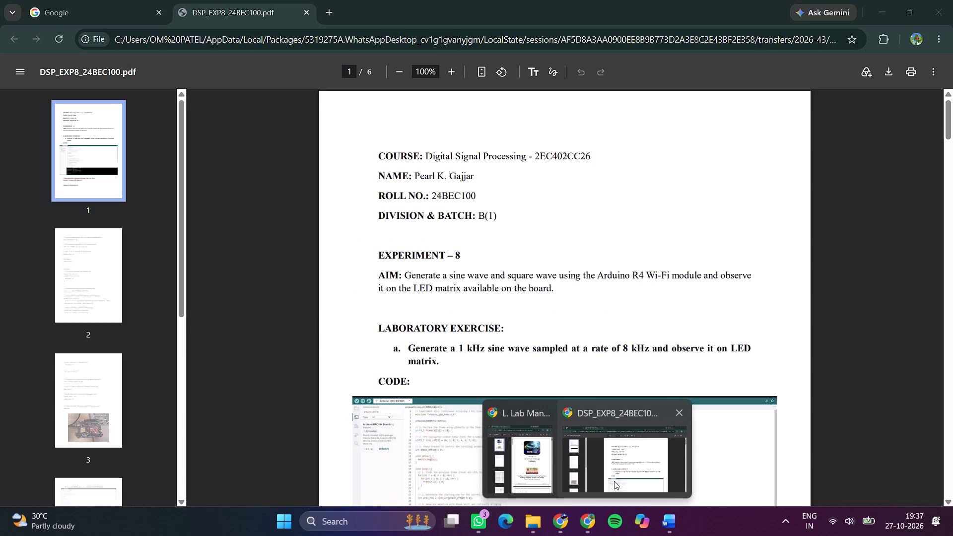
{"action": "left_click", "coordinate": [614, 481]}
{"action": "left_click", "coordinate": [306, 14]}
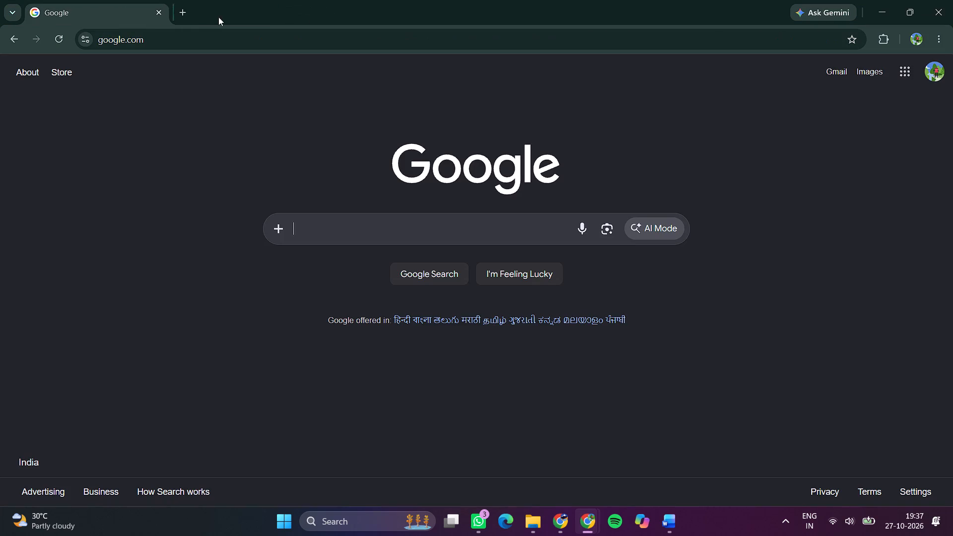
{"action": "left_click", "coordinate": [174, 12]}
{"action": "left_click", "coordinate": [160, 13]}
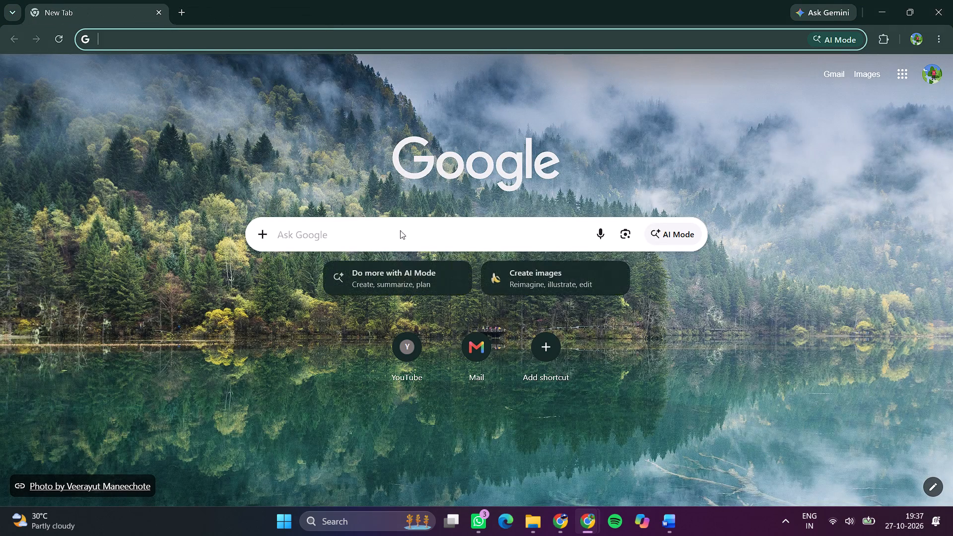
Search Google for "lms nirma".
{"action": "left_click", "coordinate": [433, 241]}
{"action": "type", "text": "lms"}
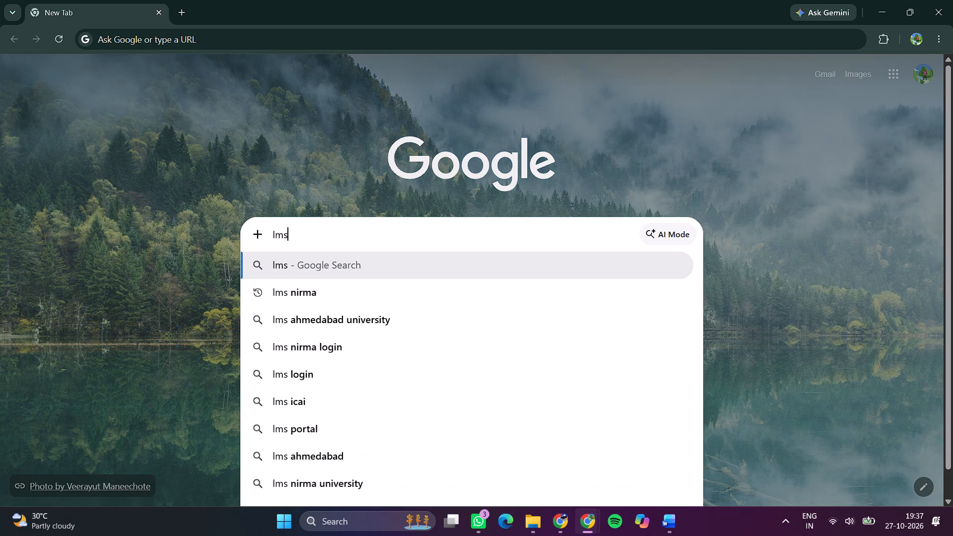
{"action": "key", "text": "space"}
{"action": "type", "text": "nirma"}
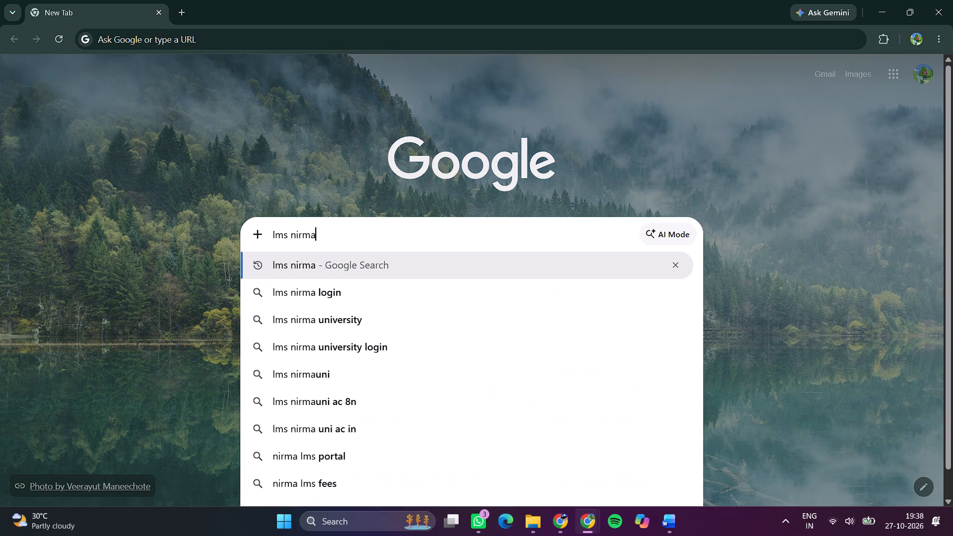
{"action": "key", "text": "Return"}
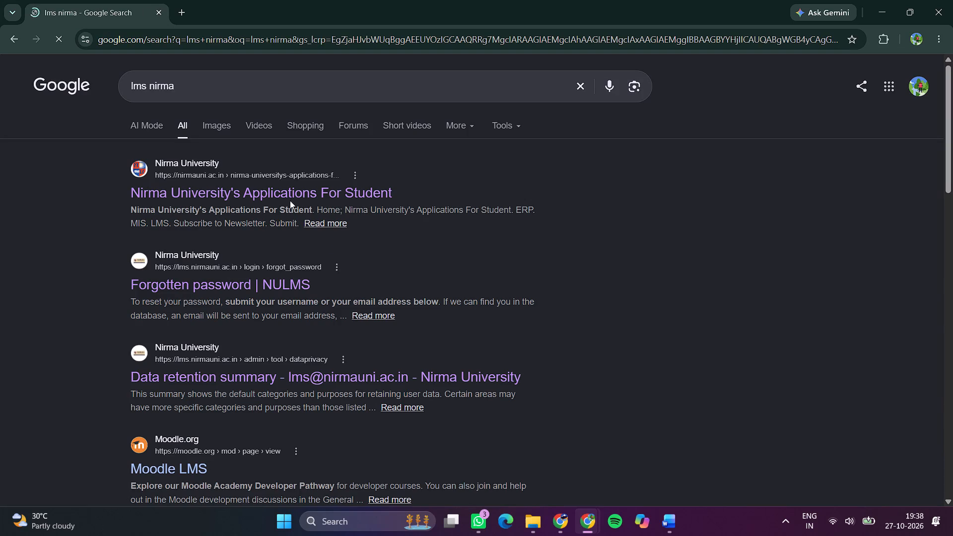
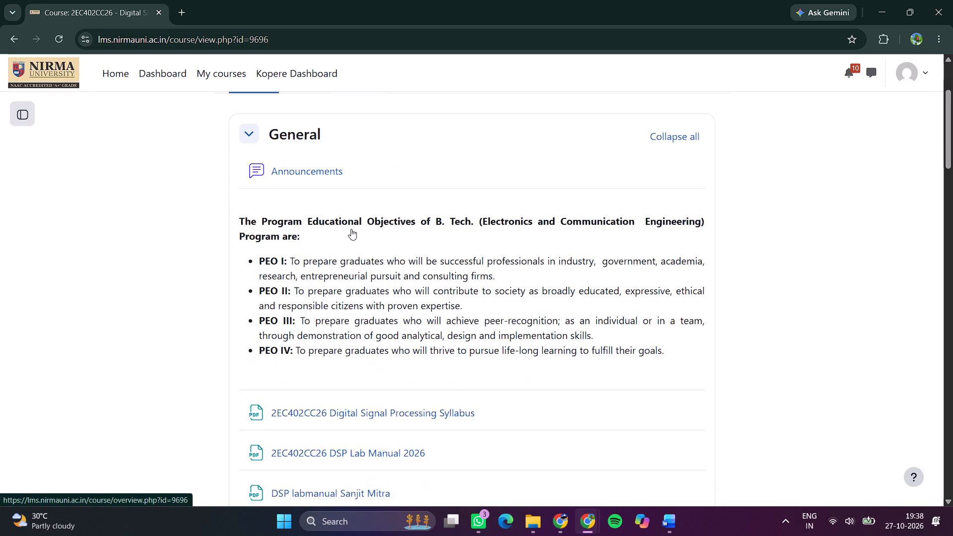
Open the DSP Experiment 8 assignment in the Digital Signal Processing course and start adding a submission.
{"action": "scroll", "coordinate": [351, 229], "scroll_direction": "down", "scroll_amount": 6}
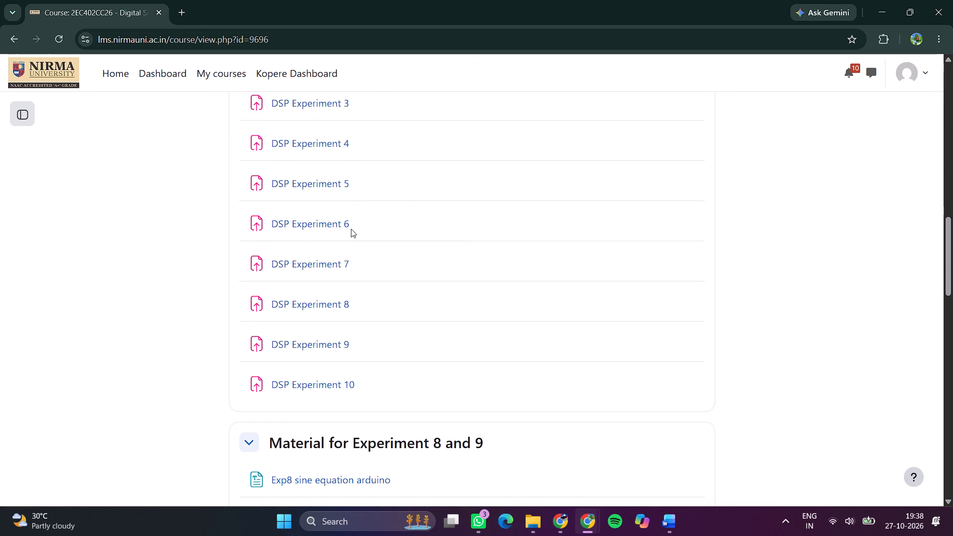
{"action": "left_click", "coordinate": [329, 304]}
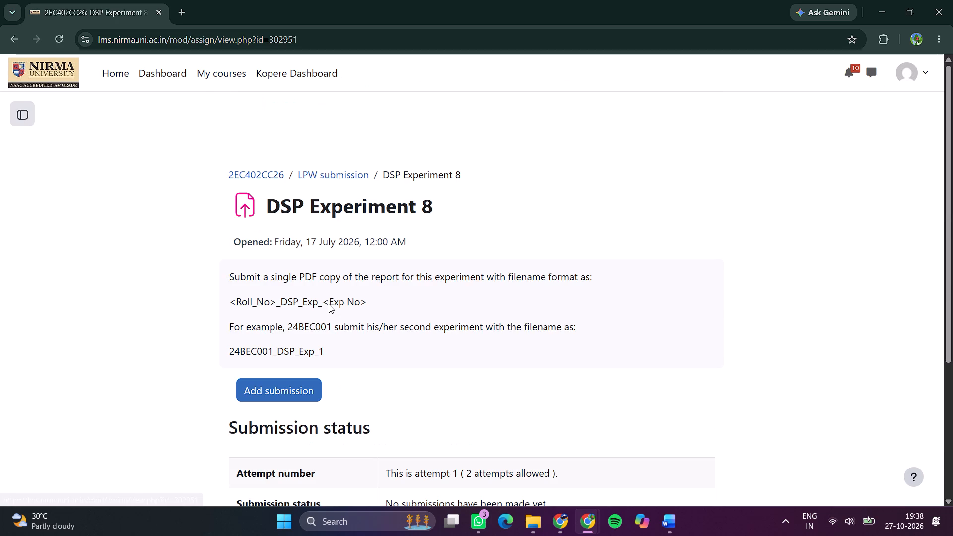
{"action": "left_click", "coordinate": [291, 384]}
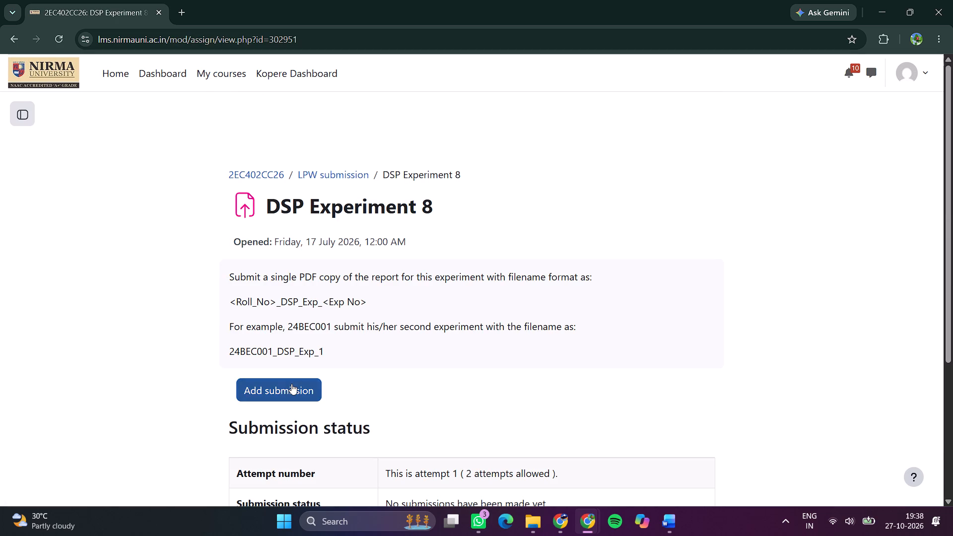
Attach the student's own DSP_EXP8 PDF from the University > Sem 5 > DSP Exp folder to the file submission.
{"action": "scroll", "coordinate": [424, 433], "scroll_direction": "down", "scroll_amount": 3}
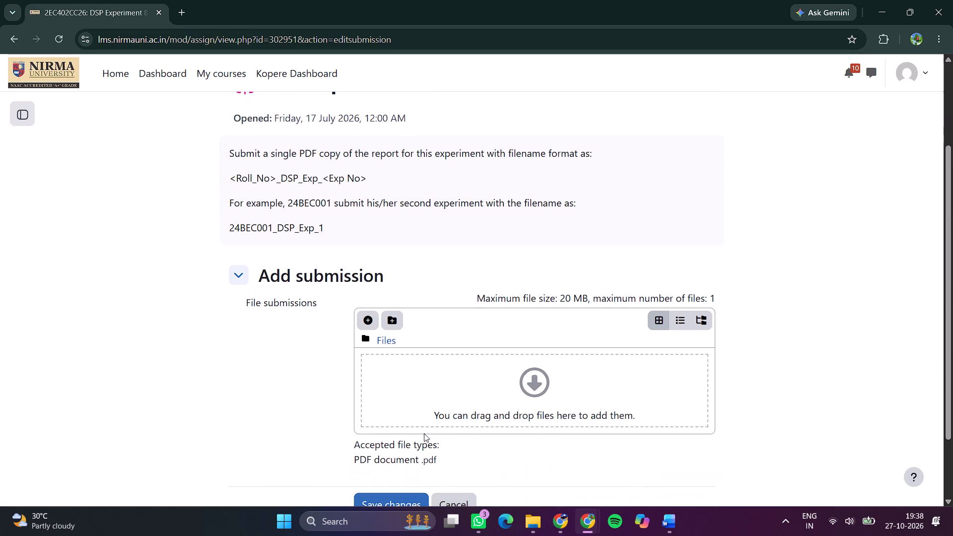
{"action": "left_click", "coordinate": [522, 411]}
{"action": "left_click", "coordinate": [525, 384]}
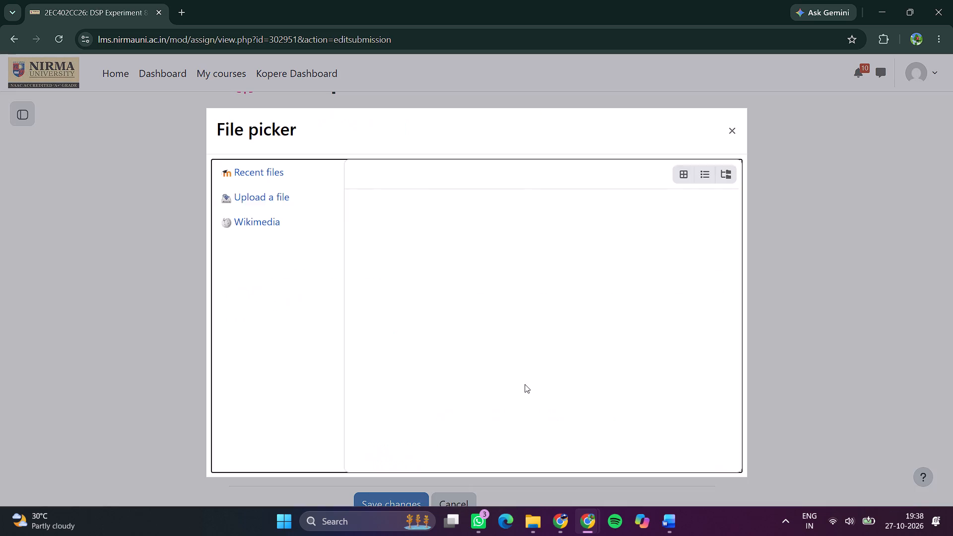
{"action": "left_click", "coordinate": [407, 246]}
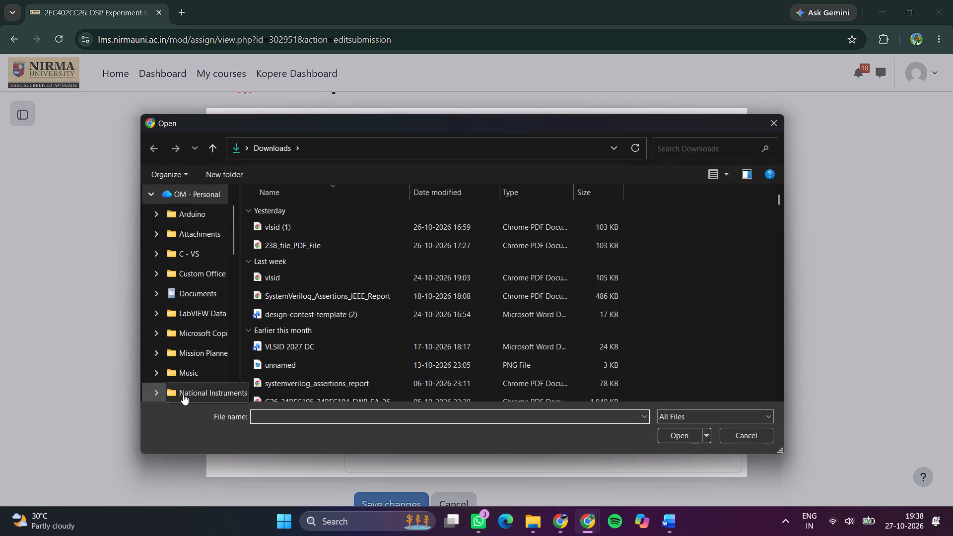
{"action": "scroll", "coordinate": [183, 394], "scroll_direction": "down", "scroll_amount": 2}
{"action": "scroll", "coordinate": [207, 255], "scroll_direction": "up", "scroll_amount": 1}
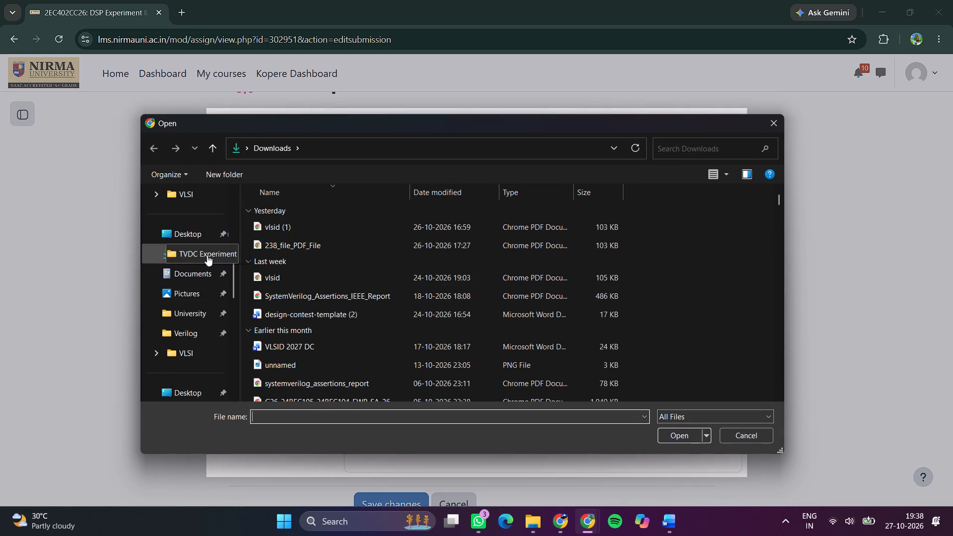
{"action": "left_click", "coordinate": [192, 334]}
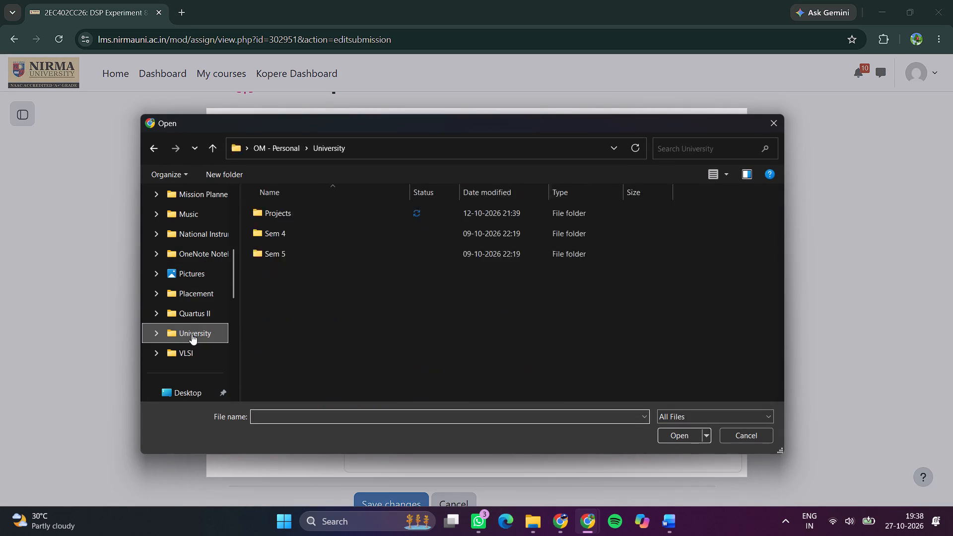
{"action": "double_click", "coordinate": [326, 253]}
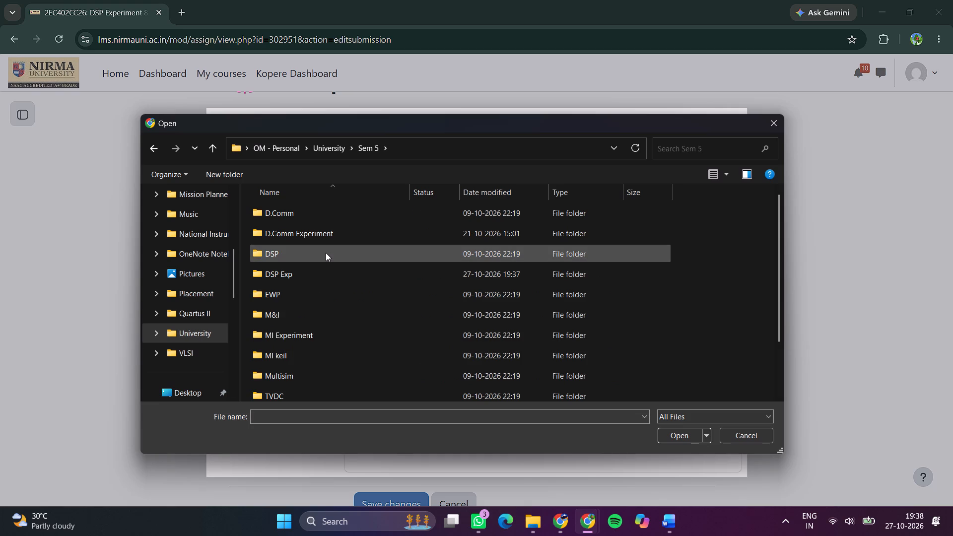
{"action": "left_click", "coordinate": [343, 280]}
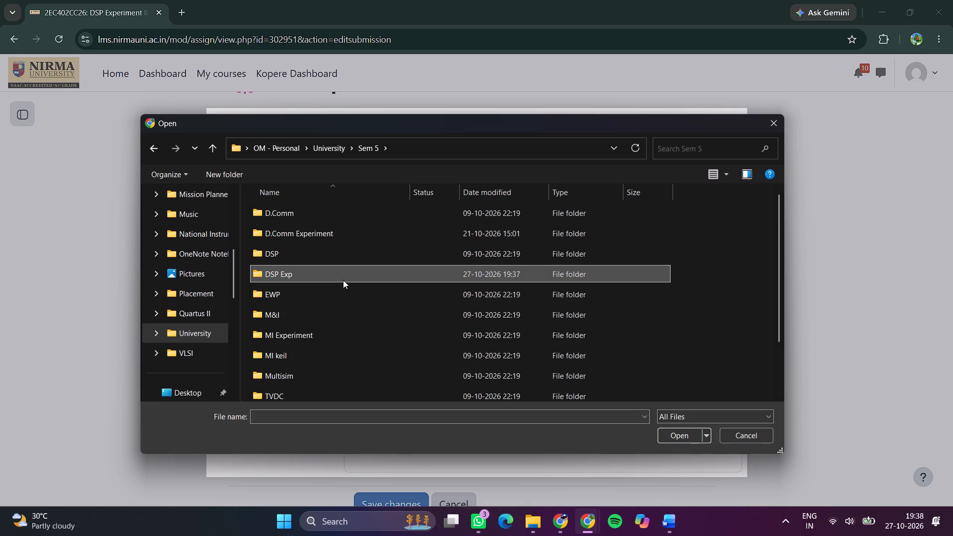
{"action": "left_click", "coordinate": [343, 280]}
{"action": "left_click", "coordinate": [344, 268]}
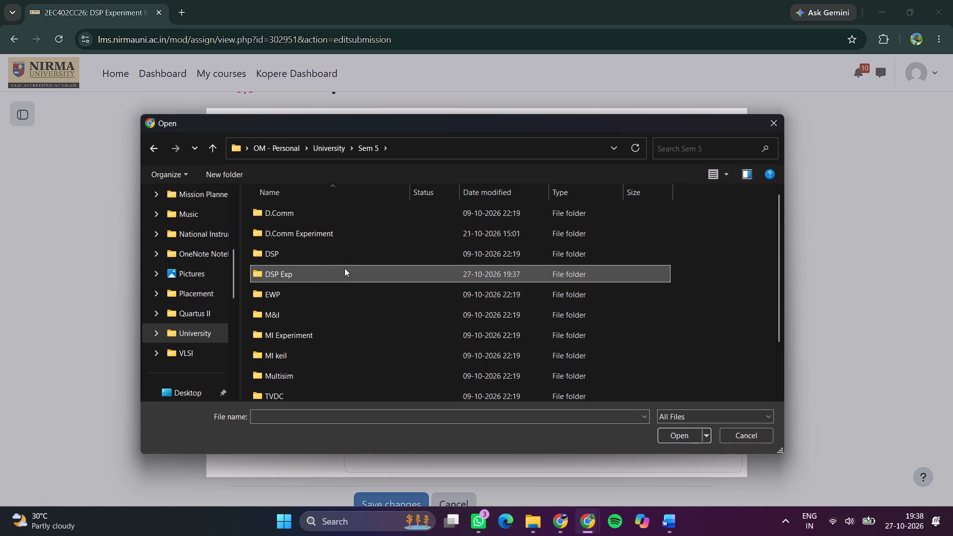
{"action": "double_click", "coordinate": [344, 268]}
{"action": "scroll", "coordinate": [328, 314], "scroll_direction": "down", "scroll_amount": 3}
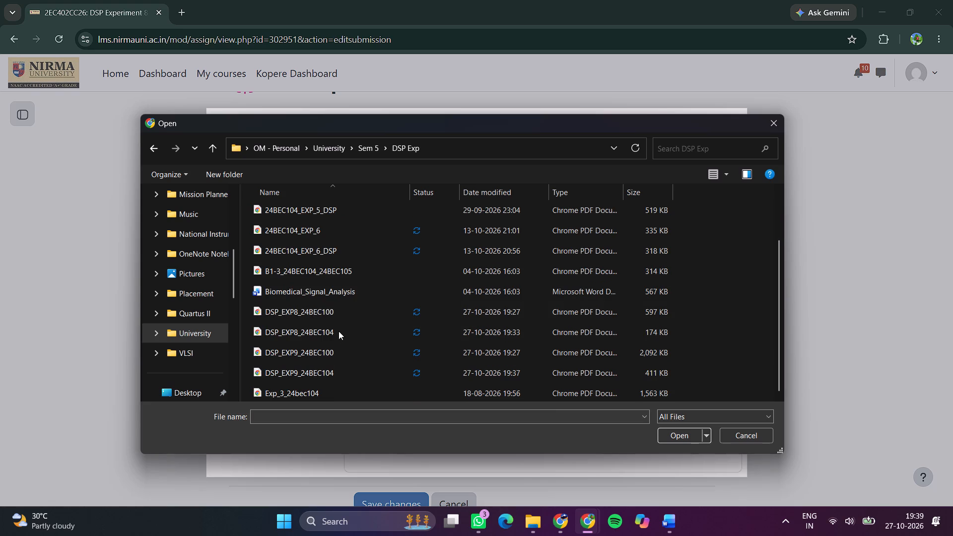
{"action": "left_click", "coordinate": [339, 328]}
{"action": "left_click", "coordinate": [664, 434]}
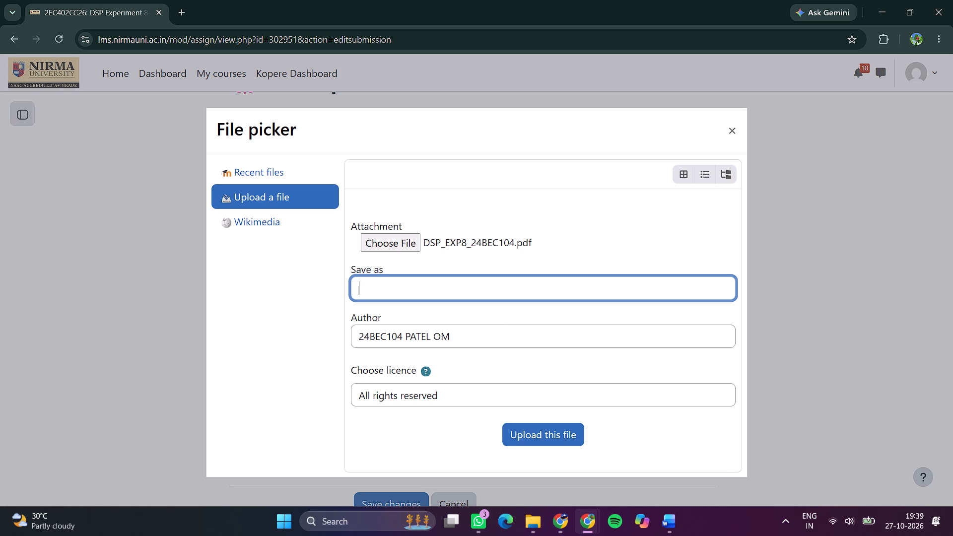
Upload the attachment under the student's roll number followed by _EXP8_DSP, and save the Experiment 8 submission.
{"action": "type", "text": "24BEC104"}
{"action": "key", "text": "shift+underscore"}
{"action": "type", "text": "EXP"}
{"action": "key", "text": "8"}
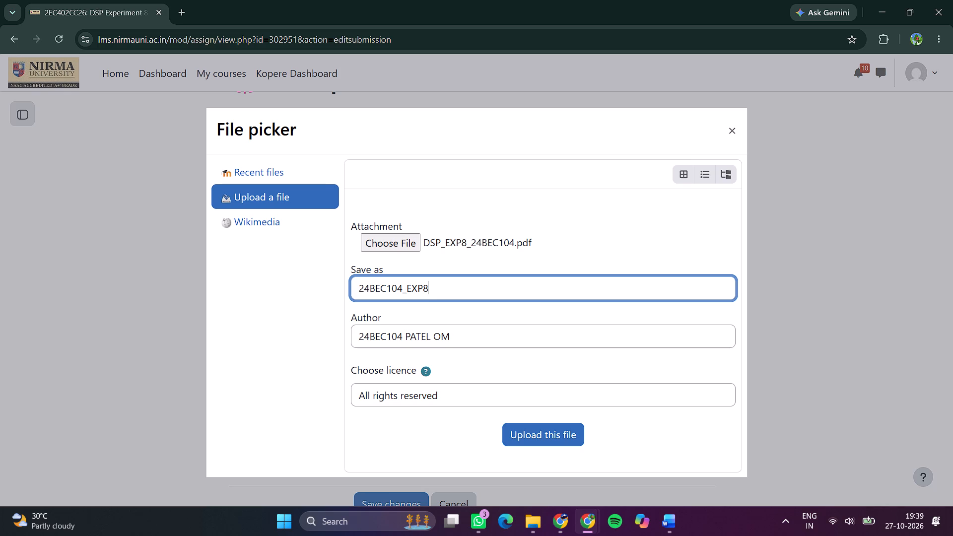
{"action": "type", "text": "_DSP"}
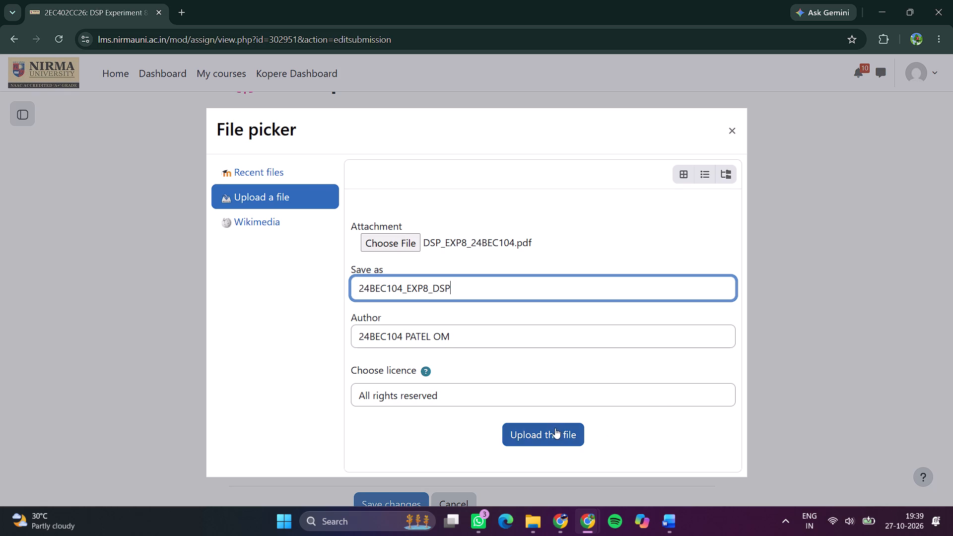
{"action": "left_click", "coordinate": [555, 428]}
{"action": "scroll", "coordinate": [459, 419], "scroll_direction": "down", "scroll_amount": 2}
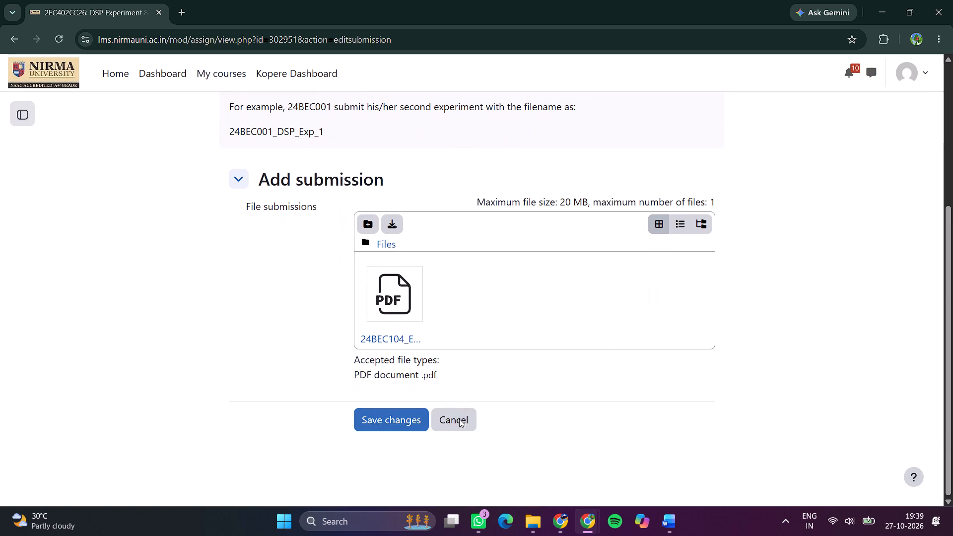
{"action": "left_click", "coordinate": [410, 418]}
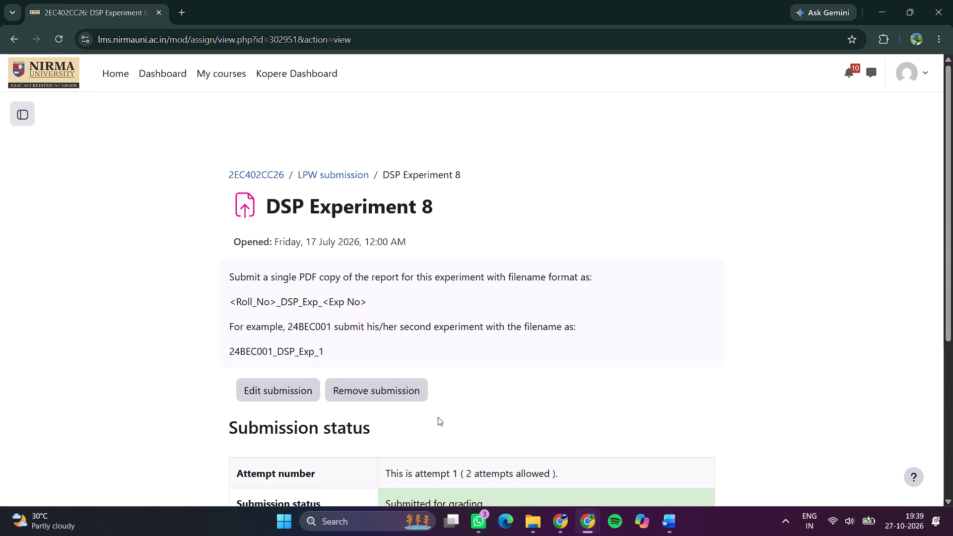
Check the Experiment 8 submission status, download and open the submitted PDF, and close it again.
{"action": "scroll", "coordinate": [438, 417], "scroll_direction": "down", "scroll_amount": 4}
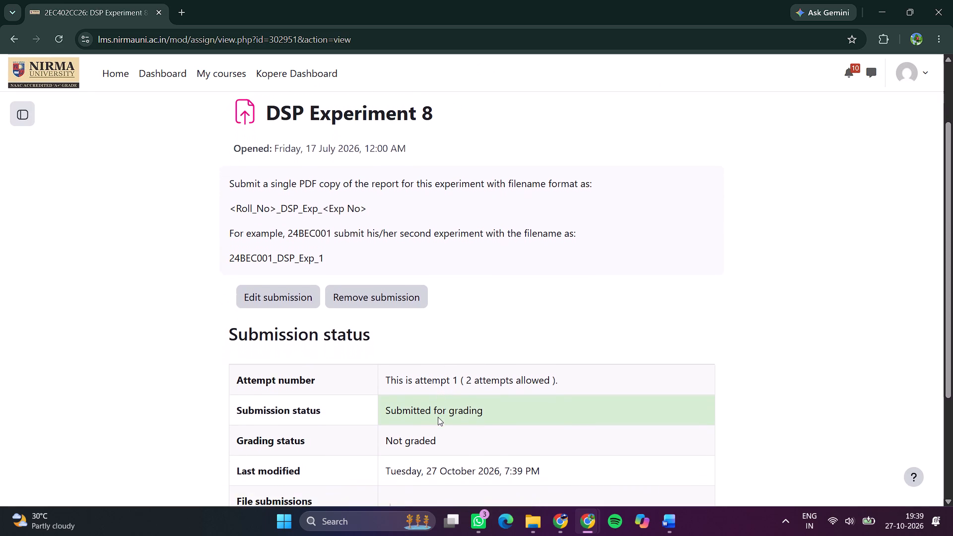
{"action": "scroll", "coordinate": [438, 417], "scroll_direction": "down", "scroll_amount": 3}
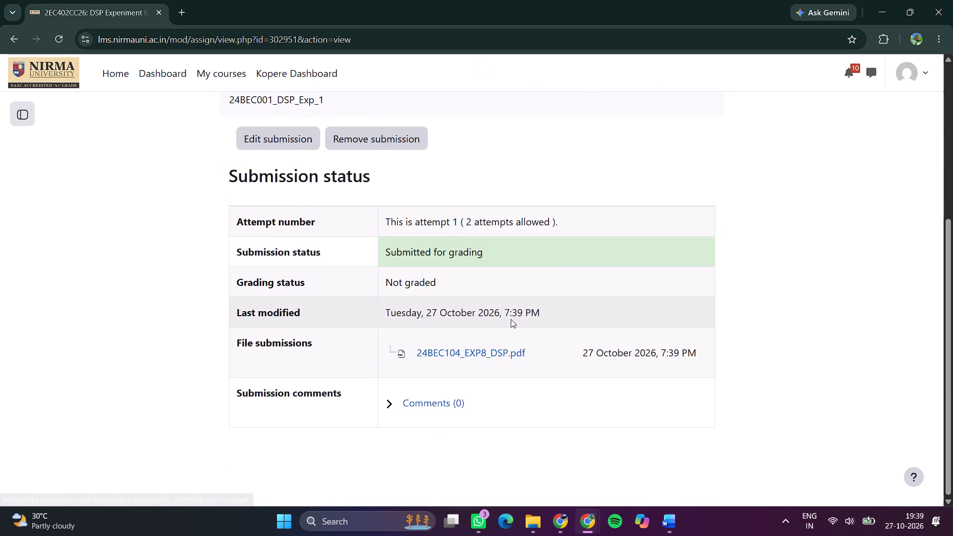
{"action": "left_click", "coordinate": [468, 357]}
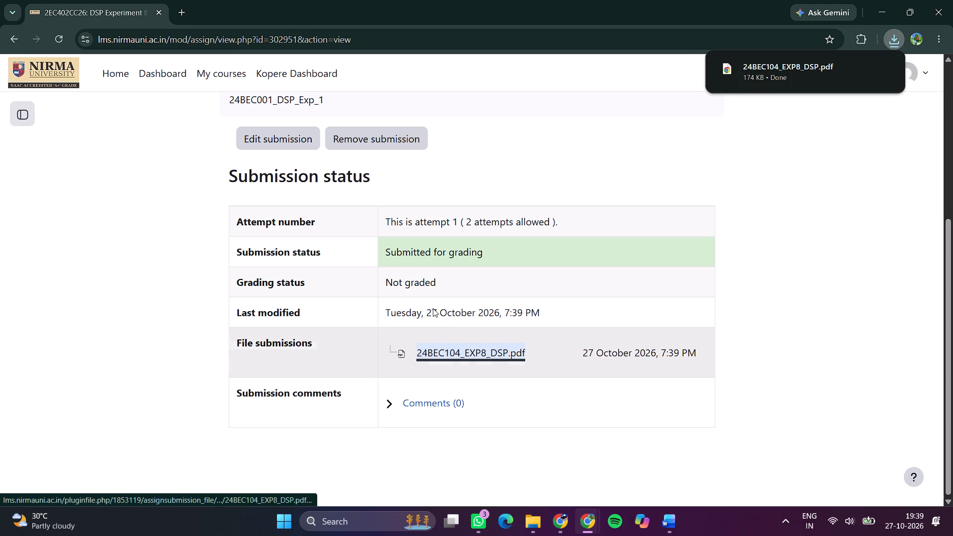
{"action": "left_click", "coordinate": [781, 75]}
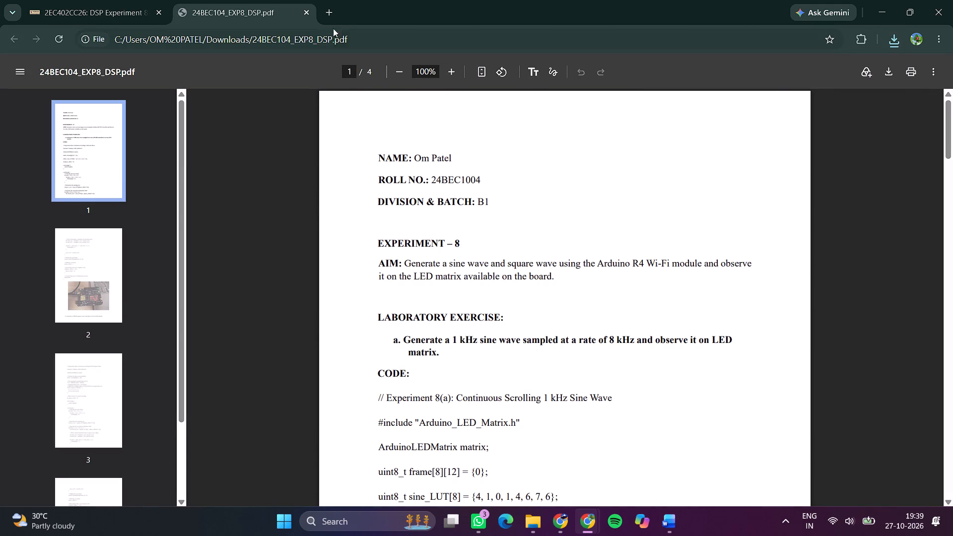
{"action": "left_click_drag", "start_coordinate": [298, 15], "coordinate": [303, 11]}
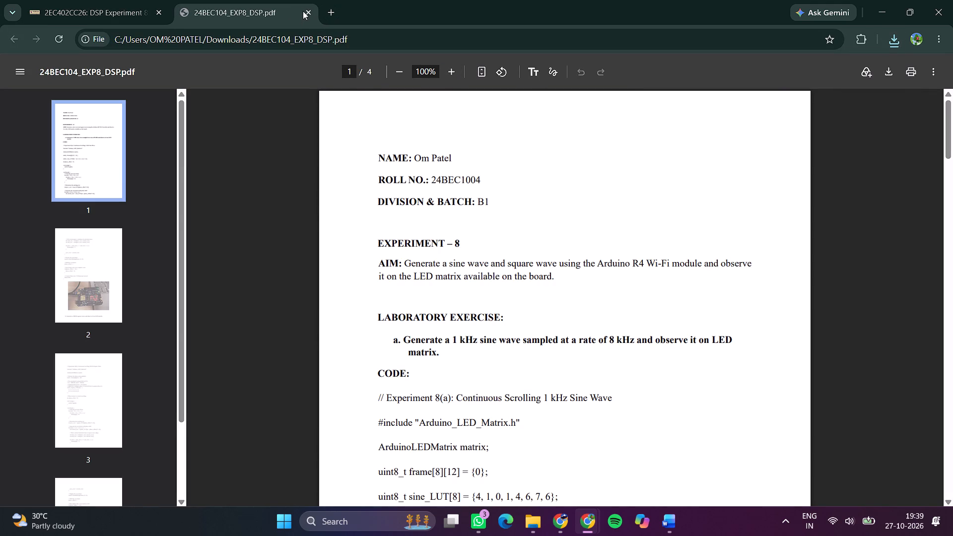
{"action": "left_click", "coordinate": [303, 7]}
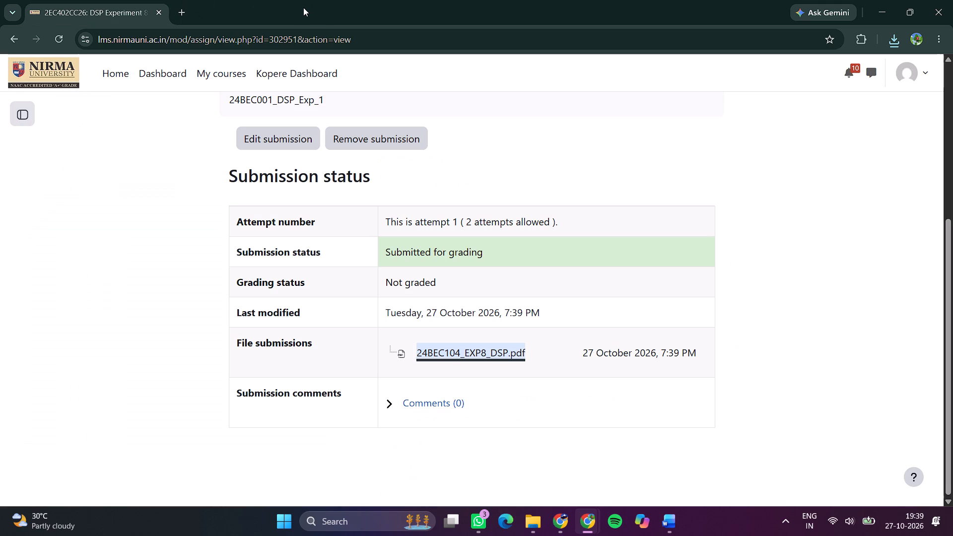
Return to the LPW submission section, open DSP Experiment 9 and start adding a submission.
{"action": "scroll", "coordinate": [354, 248], "scroll_direction": "up", "scroll_amount": 4}
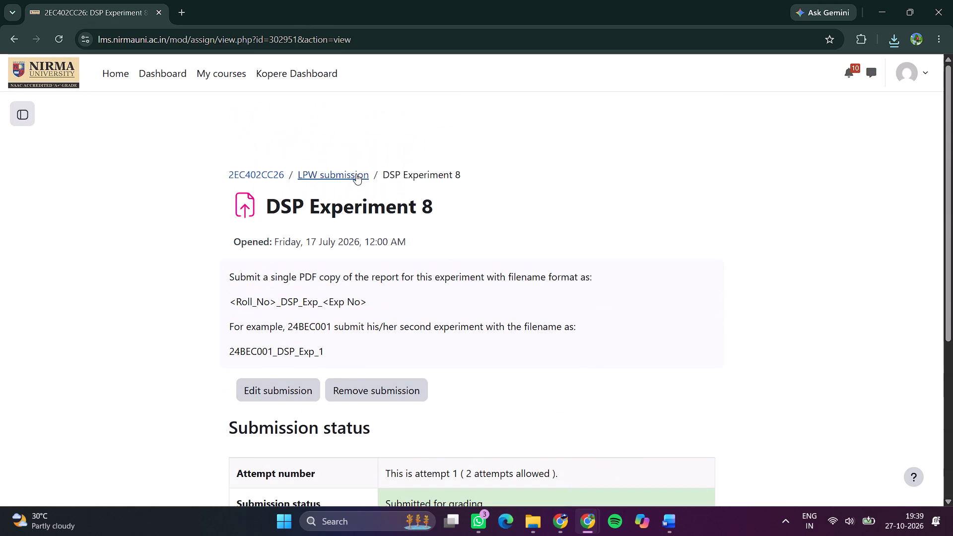
{"action": "left_click", "coordinate": [352, 172]}
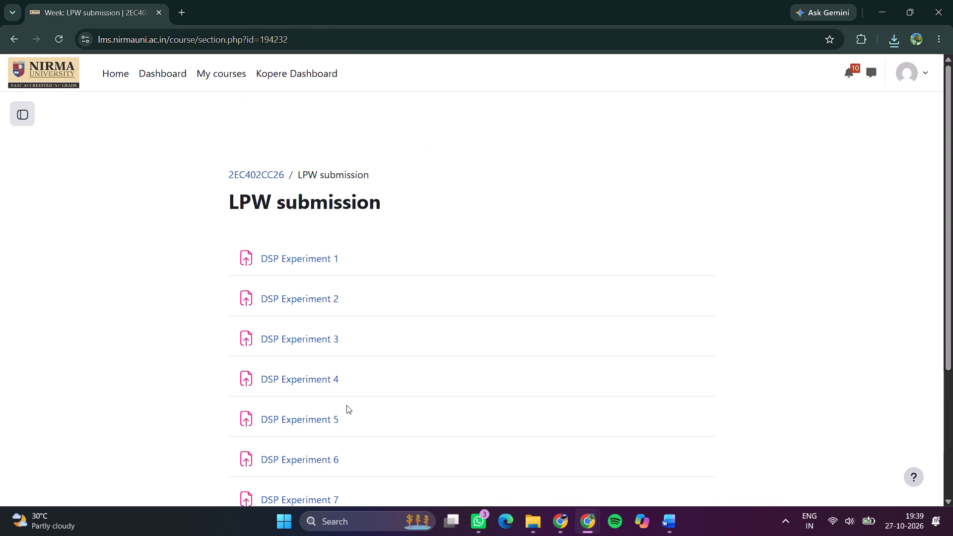
{"action": "scroll", "coordinate": [346, 405], "scroll_direction": "down", "scroll_amount": 3}
{"action": "left_click", "coordinate": [302, 402]}
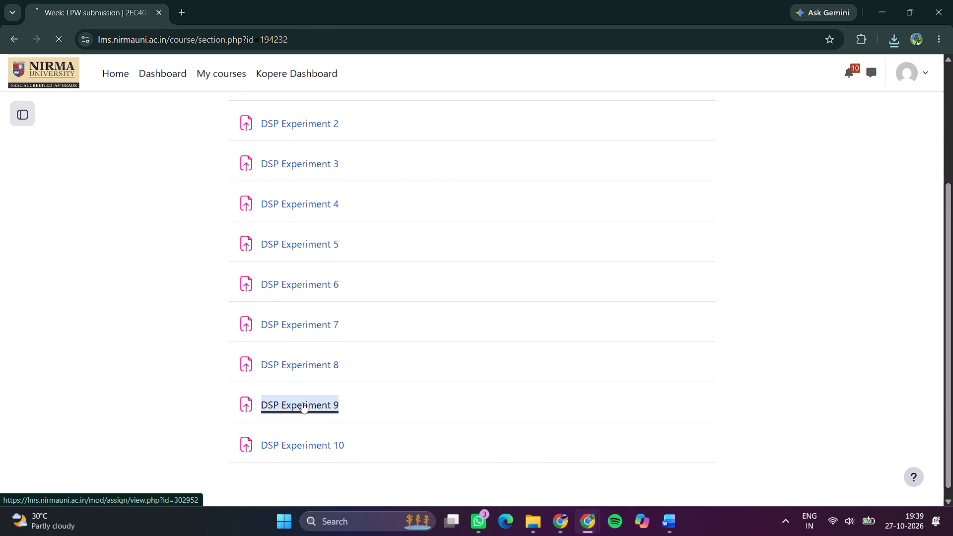
{"action": "left_click", "coordinate": [299, 399]}
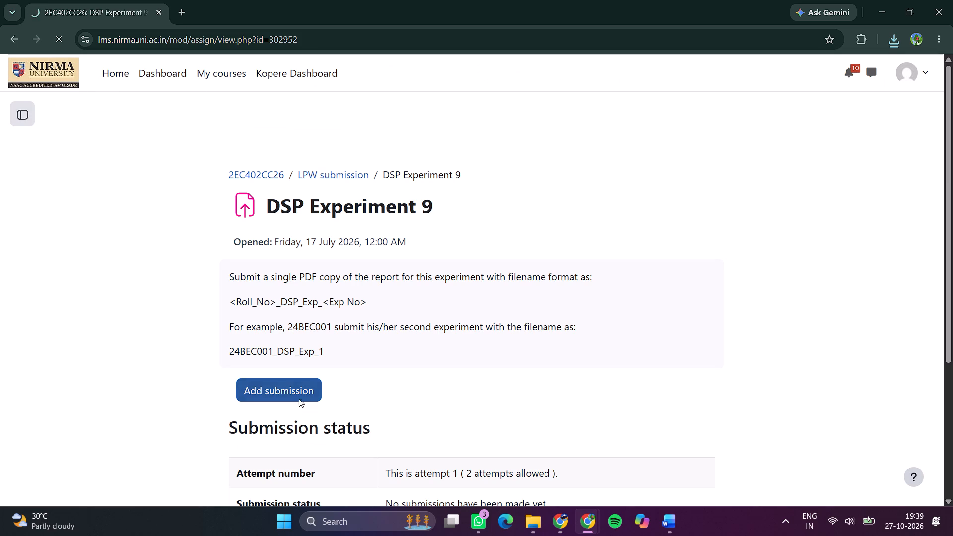
Attach the student's own DSP_EXP9 PDF from the DSP Exp folder to the file submission.
{"action": "scroll", "coordinate": [251, 386], "scroll_direction": "down", "scroll_amount": 1}
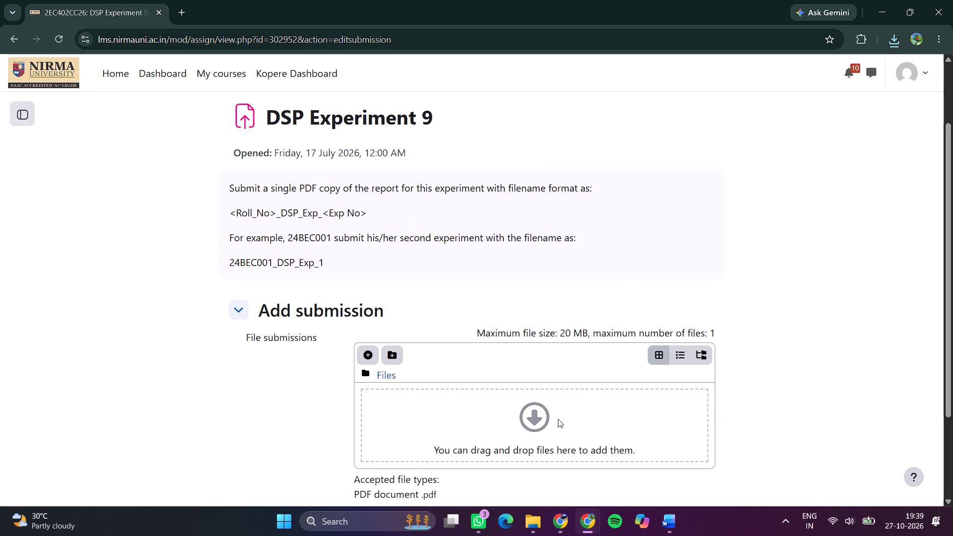
{"action": "left_click", "coordinate": [558, 419]}
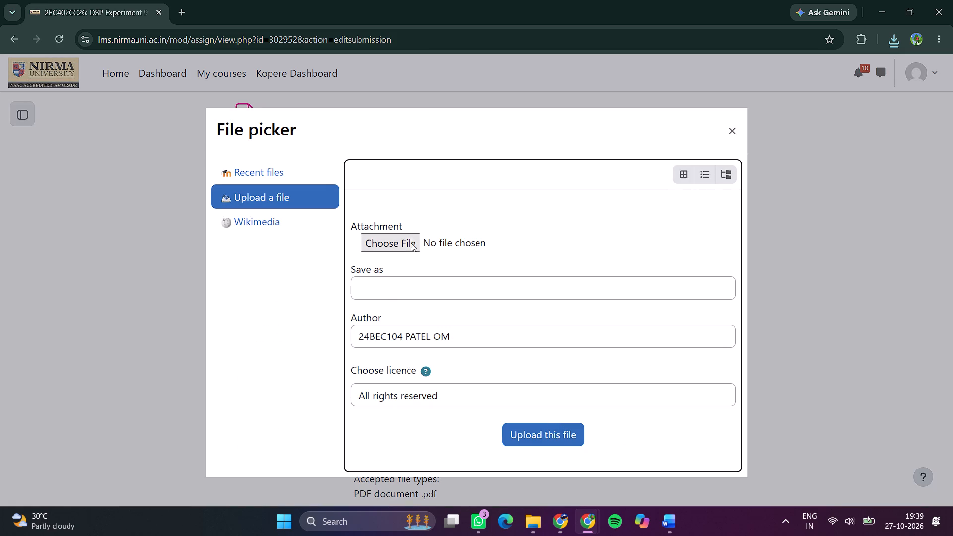
{"action": "left_click", "coordinate": [408, 241]}
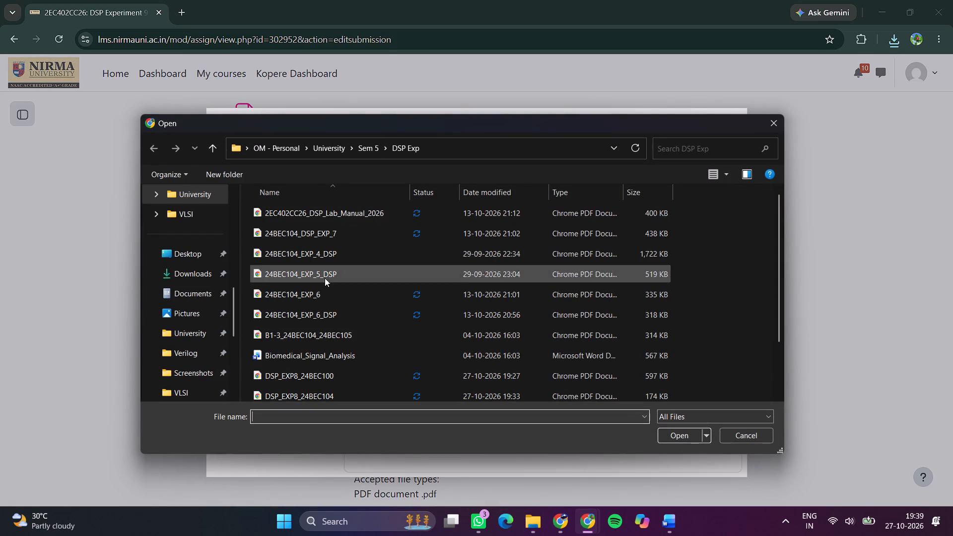
{"action": "scroll", "coordinate": [366, 281], "scroll_direction": "down", "scroll_amount": 3}
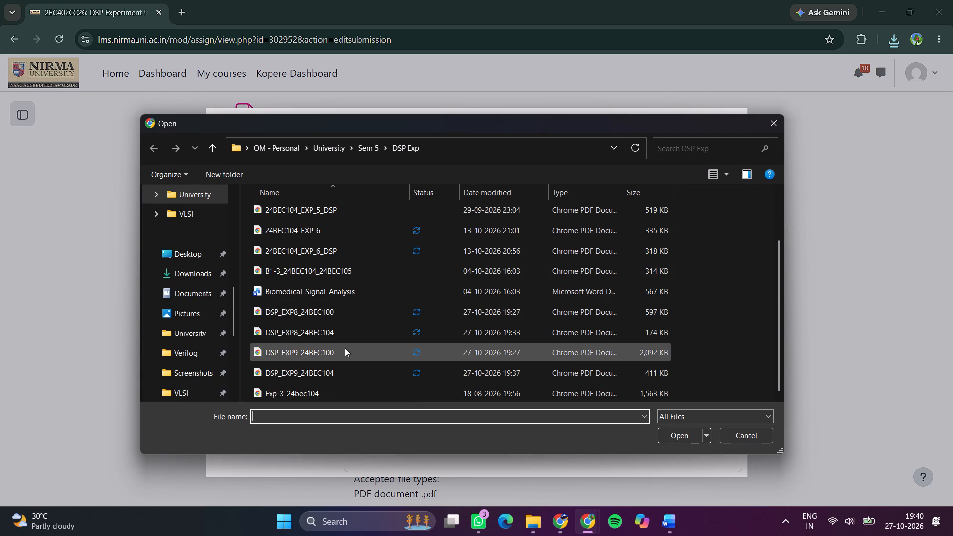
{"action": "left_click", "coordinate": [328, 369]}
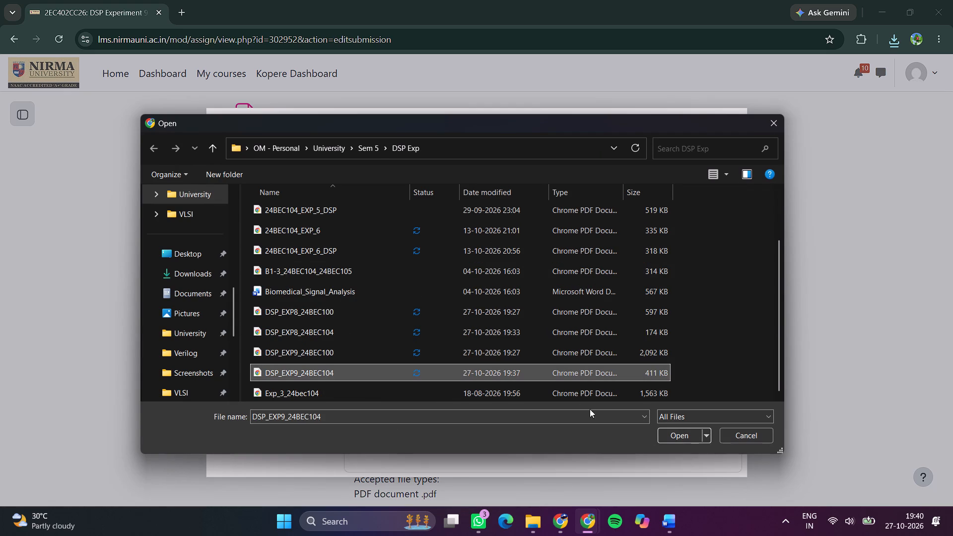
{"action": "left_click", "coordinate": [672, 432]}
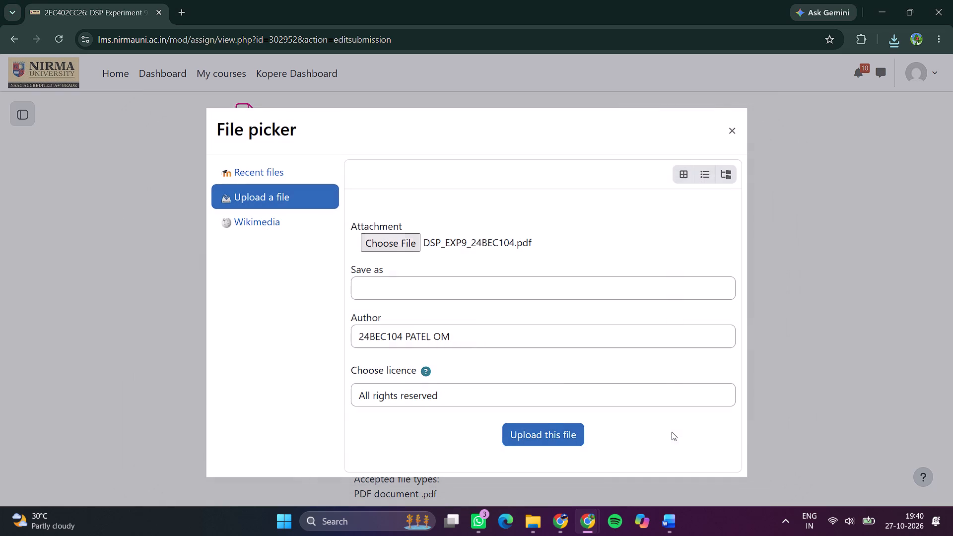
Upload the attachment under the student's roll number followed by _DSP_EXP9.
{"action": "left_click", "coordinate": [462, 280]}
{"action": "type", "text": "24"}
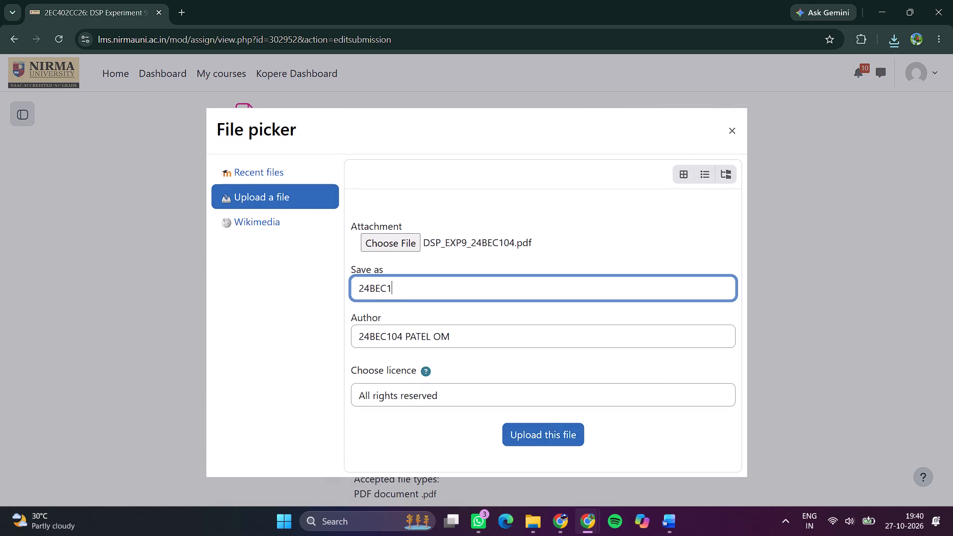
{"action": "type", "text": "_DSP"}
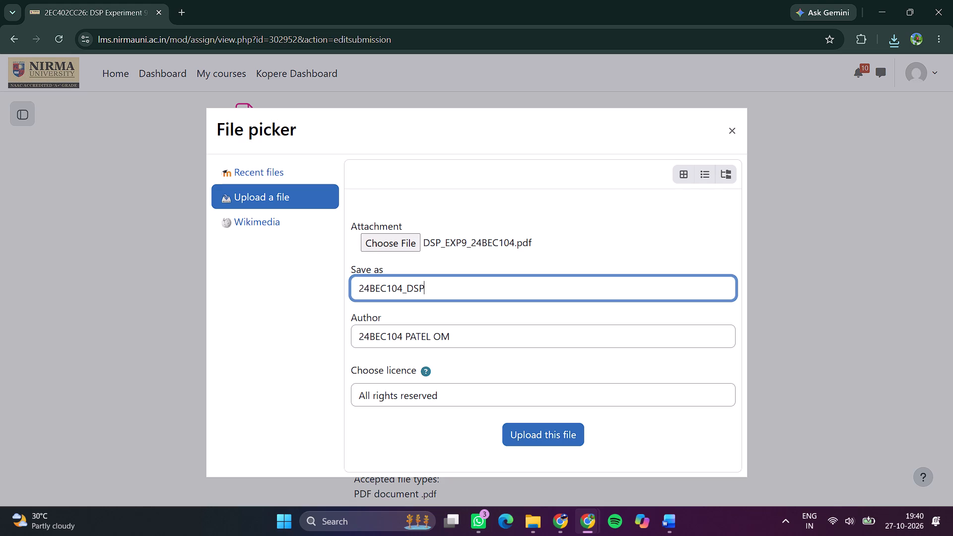
{"action": "key", "text": "shift+braceleft"}
{"action": "key", "text": "BackSpace"}
{"action": "key", "text": "shift+underscore"}
{"action": "type", "text": "EXP9"}
{"action": "left_click", "coordinate": [551, 428]}
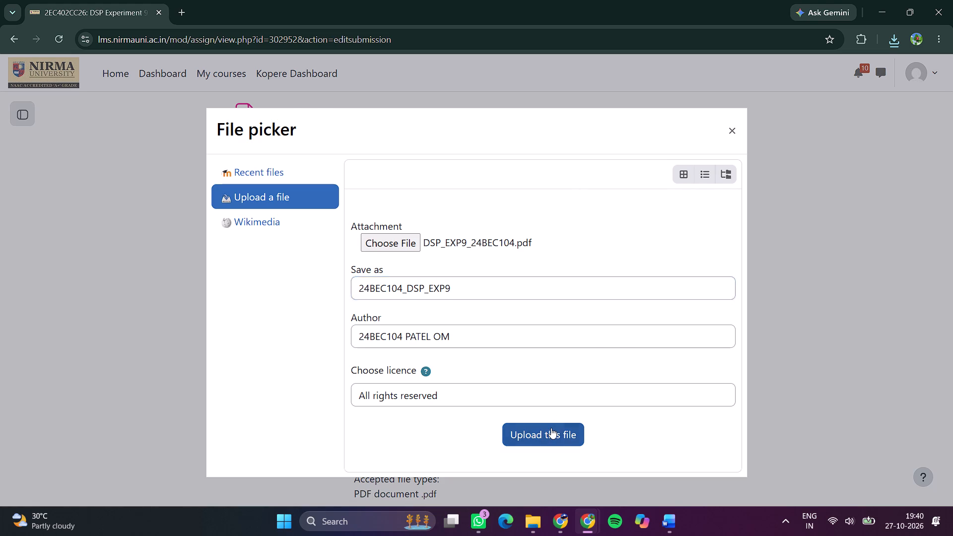
Check the uploaded PDF's name and details against the required filename format, and save the Experiment 9 submission.
{"action": "scroll", "coordinate": [496, 402], "scroll_direction": "down", "scroll_amount": 1}
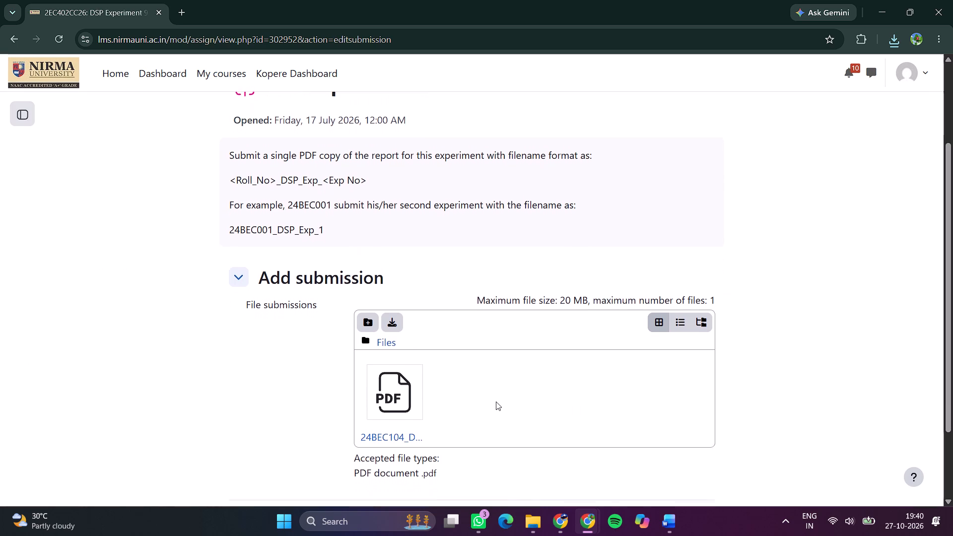
{"action": "scroll", "coordinate": [496, 402], "scroll_direction": "down", "scroll_amount": 1}
{"action": "scroll", "coordinate": [496, 402], "scroll_direction": "up", "scroll_amount": 2}
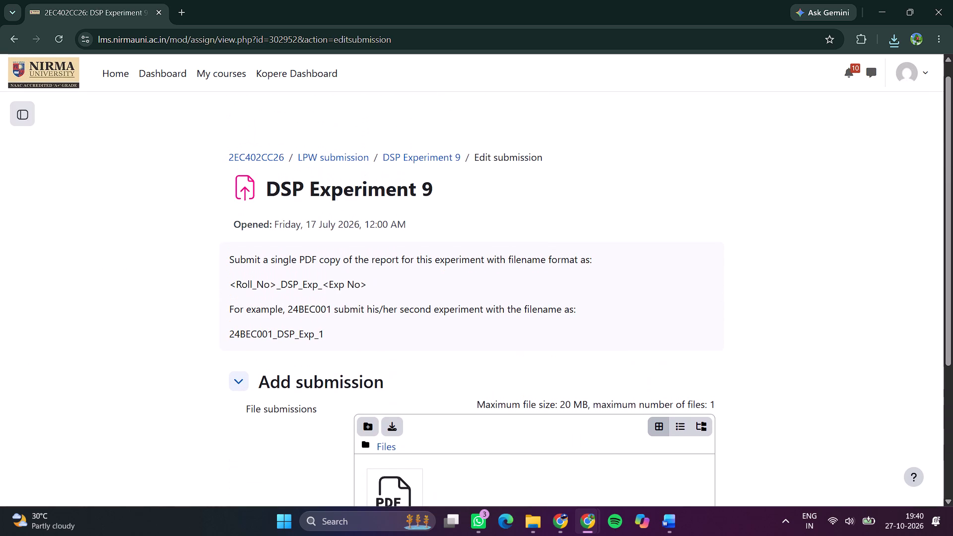
{"action": "scroll", "coordinate": [496, 402], "scroll_direction": "up", "scroll_amount": 1}
{"action": "scroll", "coordinate": [496, 402], "scroll_direction": "down", "scroll_amount": 5}
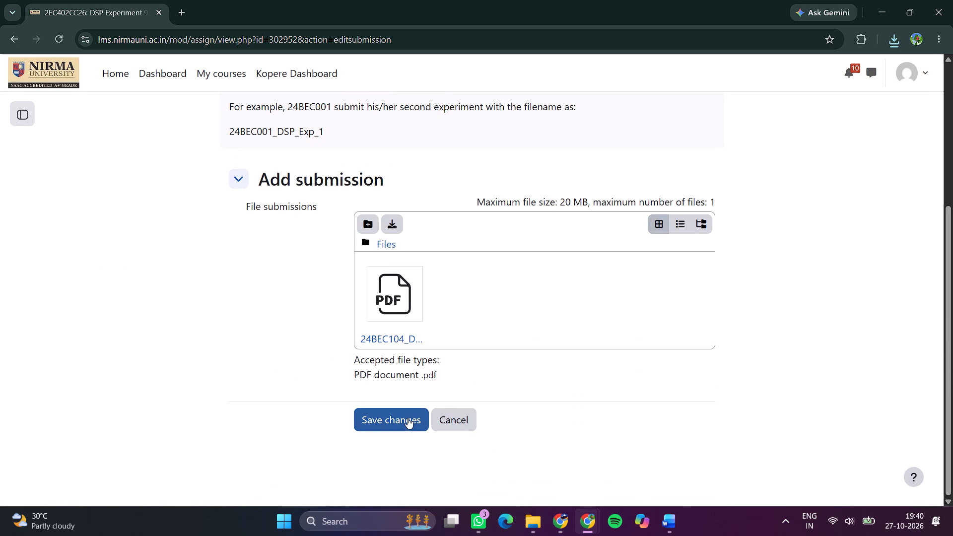
{"action": "scroll", "coordinate": [408, 418], "scroll_direction": "up", "scroll_amount": 1}
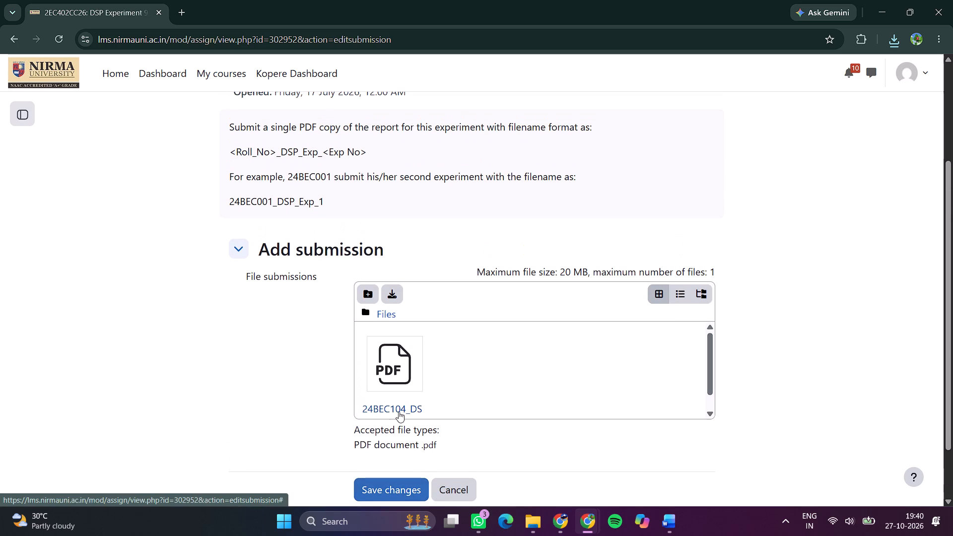
{"action": "left_click", "coordinate": [399, 411]}
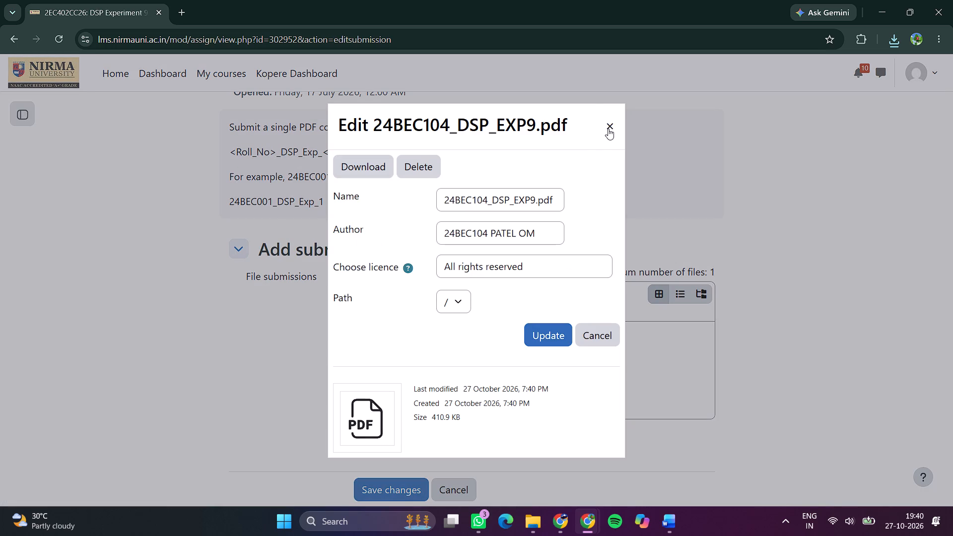
{"action": "left_click", "coordinate": [608, 128]}
{"action": "left_click", "coordinate": [400, 488]}
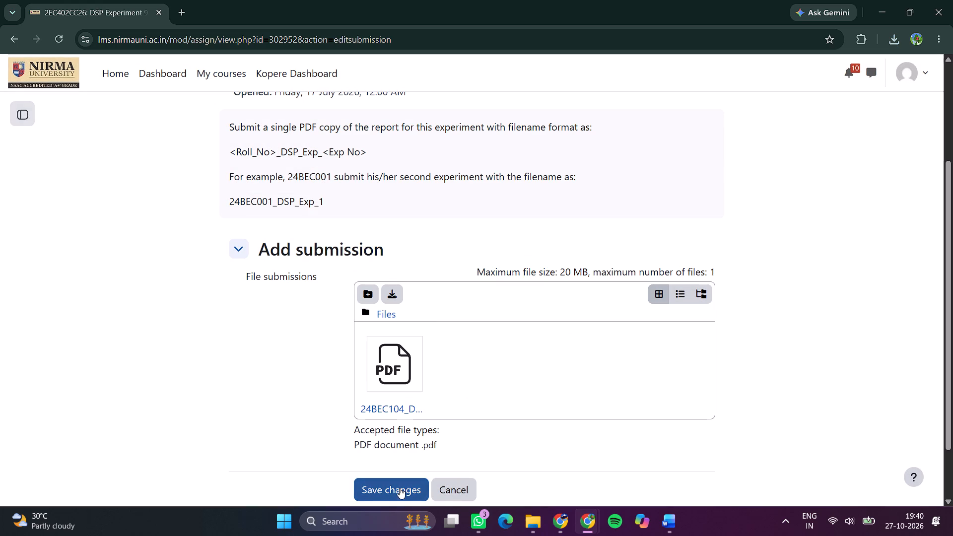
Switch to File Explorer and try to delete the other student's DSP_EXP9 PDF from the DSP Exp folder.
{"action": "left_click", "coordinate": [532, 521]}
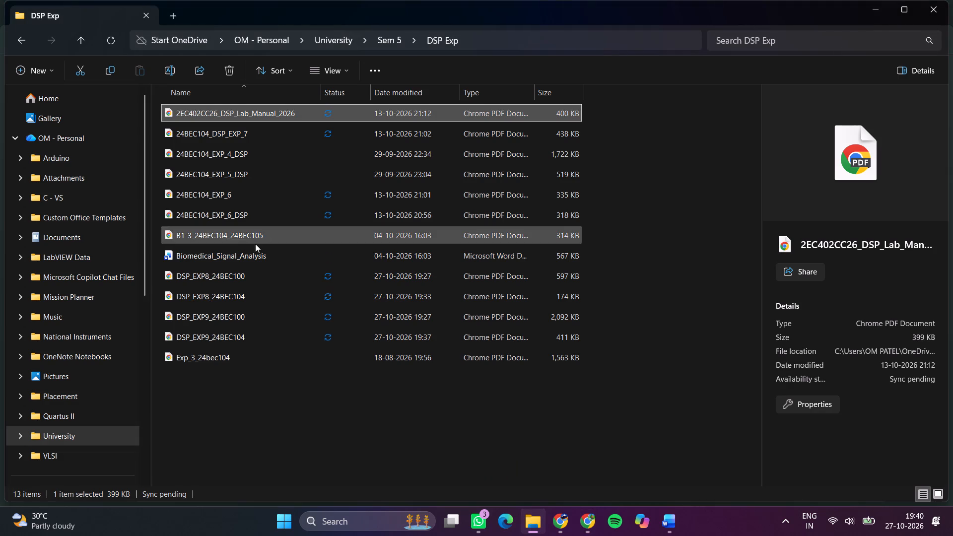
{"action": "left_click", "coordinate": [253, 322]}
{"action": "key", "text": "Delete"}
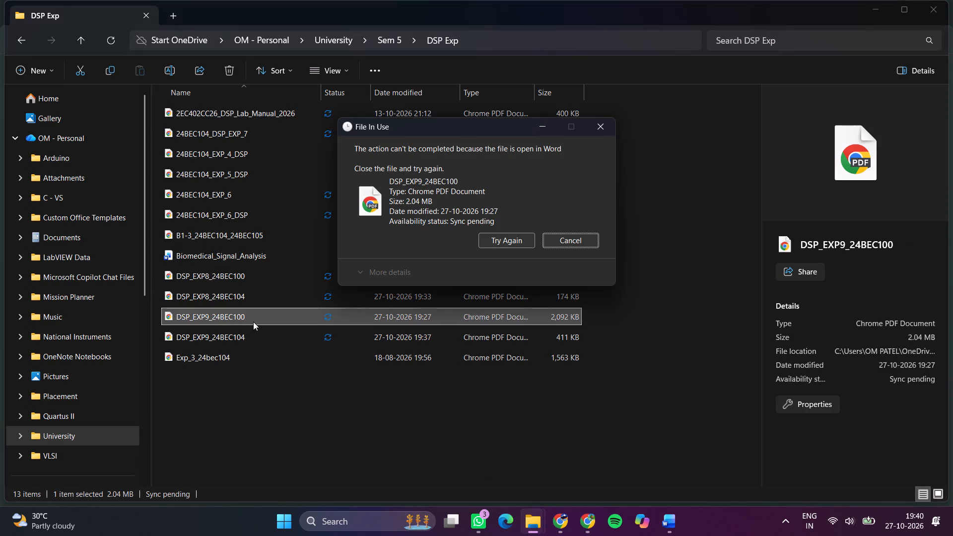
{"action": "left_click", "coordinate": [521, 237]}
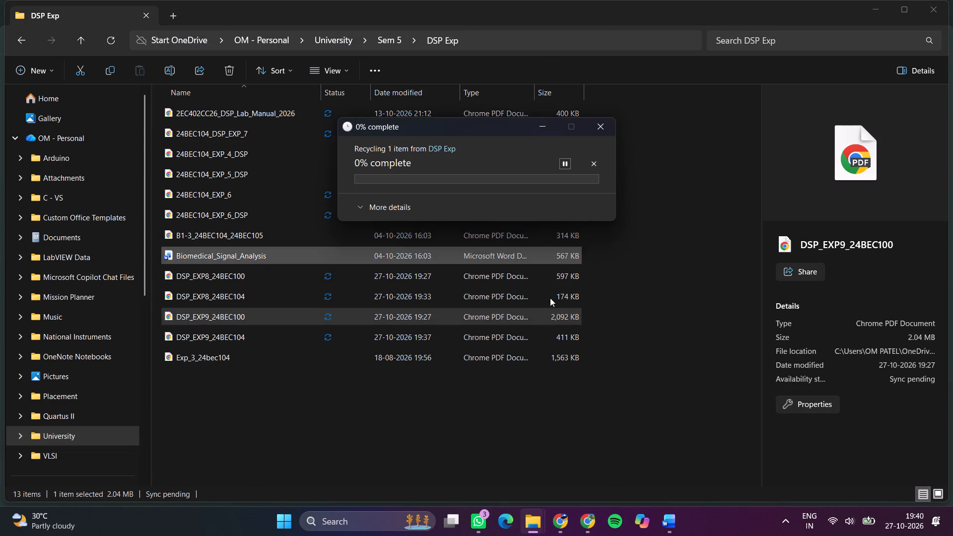
Switch to Word and close the open Experiment 9 document without saving its changes.
{"action": "left_click", "coordinate": [684, 528]}
{"action": "left_click", "coordinate": [673, 527]}
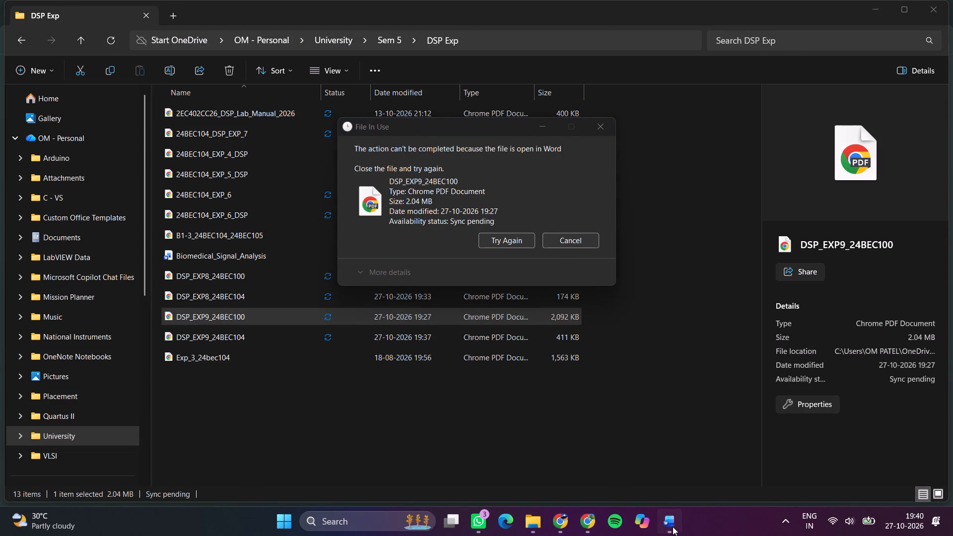
{"action": "left_click", "coordinate": [952, 0]}
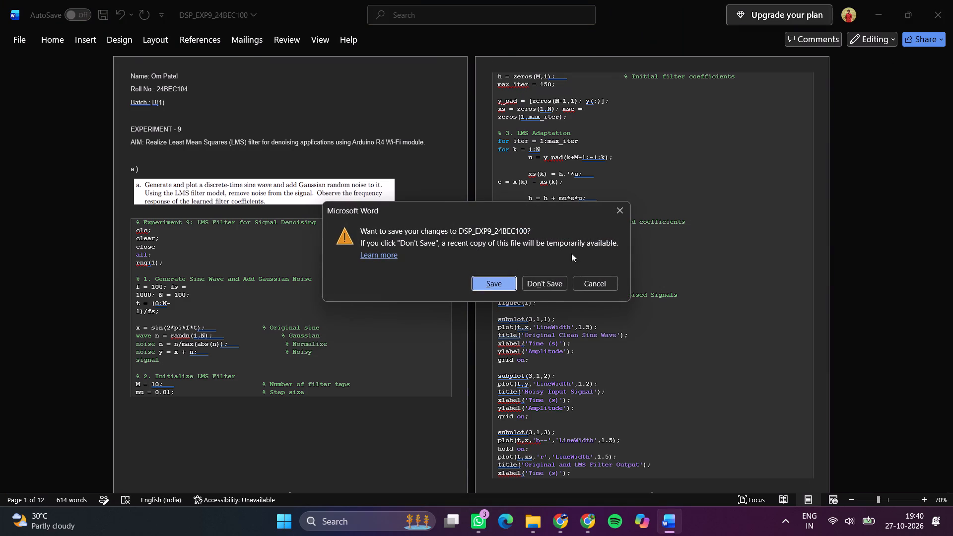
{"action": "left_click", "coordinate": [543, 287]}
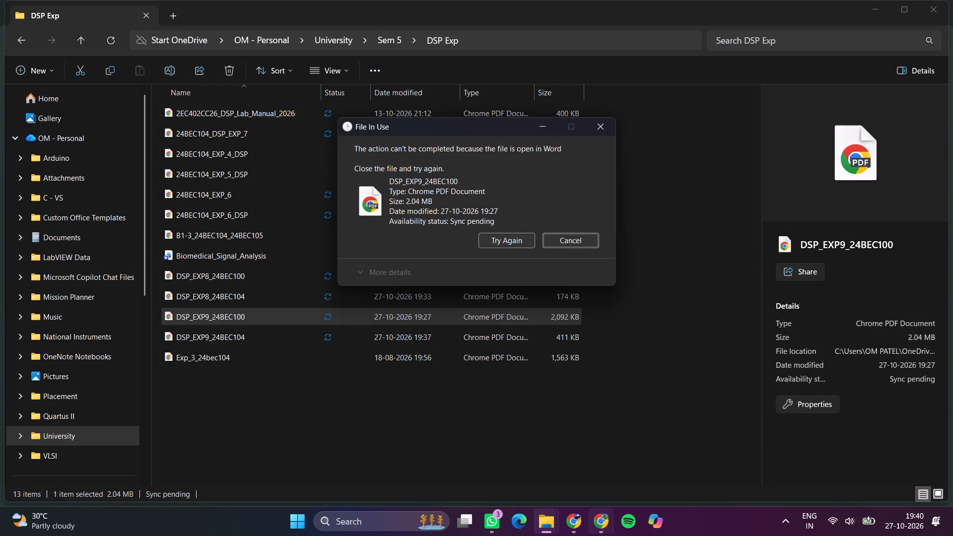
Return to the LMS in Chrome and check the DSP Experiment 9 submission status.
{"action": "left_click", "coordinate": [606, 535]}
{"action": "left_click", "coordinate": [625, 460]}
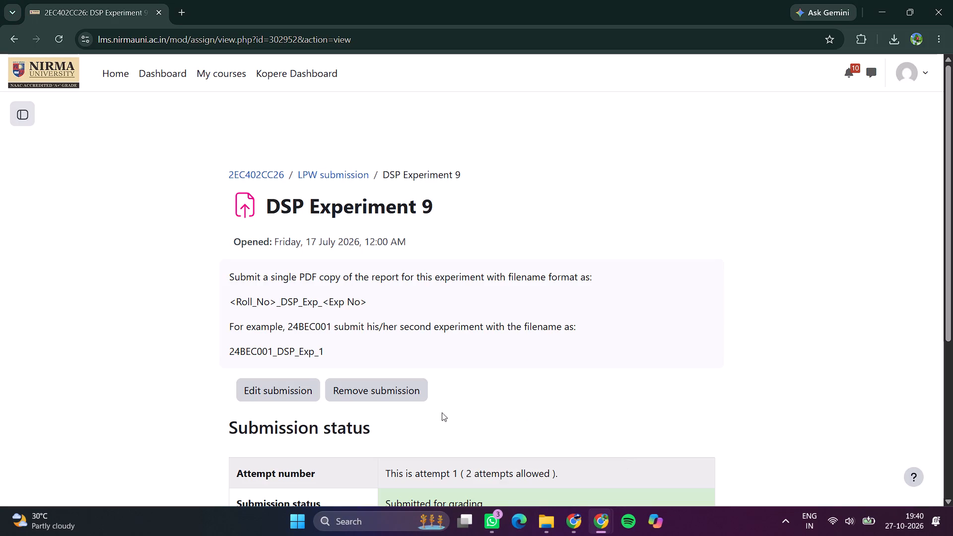
{"action": "scroll", "coordinate": [506, 446], "scroll_direction": "down", "scroll_amount": 3}
{"action": "scroll", "coordinate": [506, 446], "scroll_direction": "up", "scroll_amount": 3}
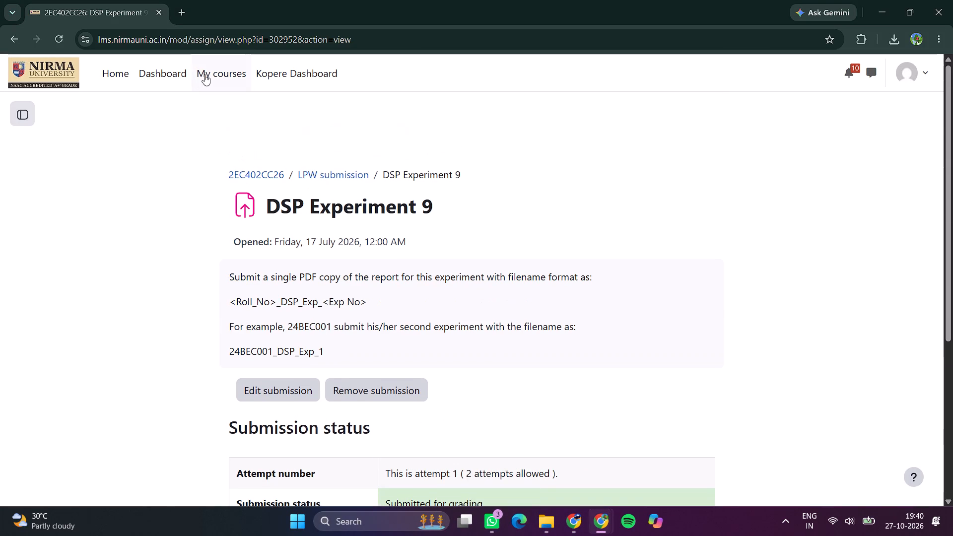
Open DSP Experiment 10 from the Digital Signal Processing course's LPW submission section and check its submission status.
{"action": "left_click", "coordinate": [217, 73]}
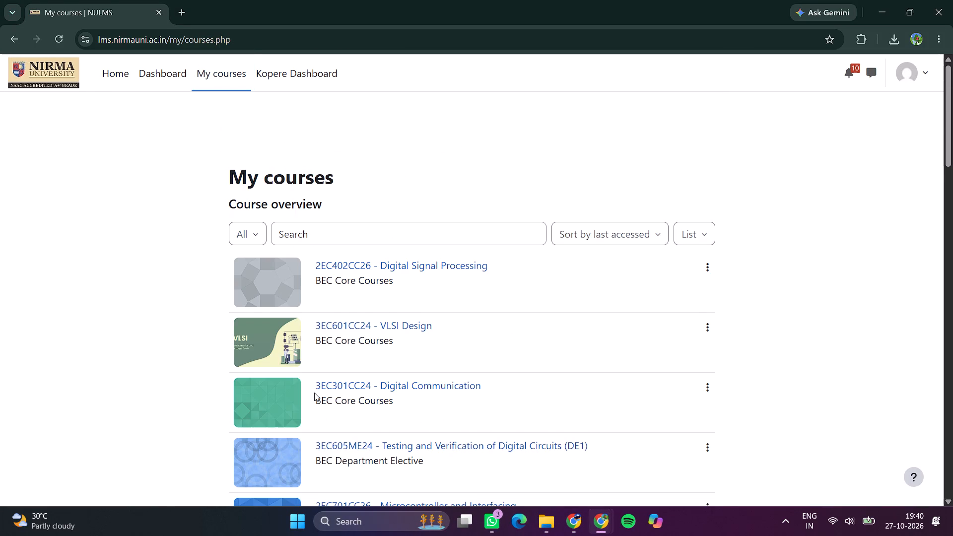
{"action": "scroll", "coordinate": [314, 393], "scroll_direction": "down", "scroll_amount": 2}
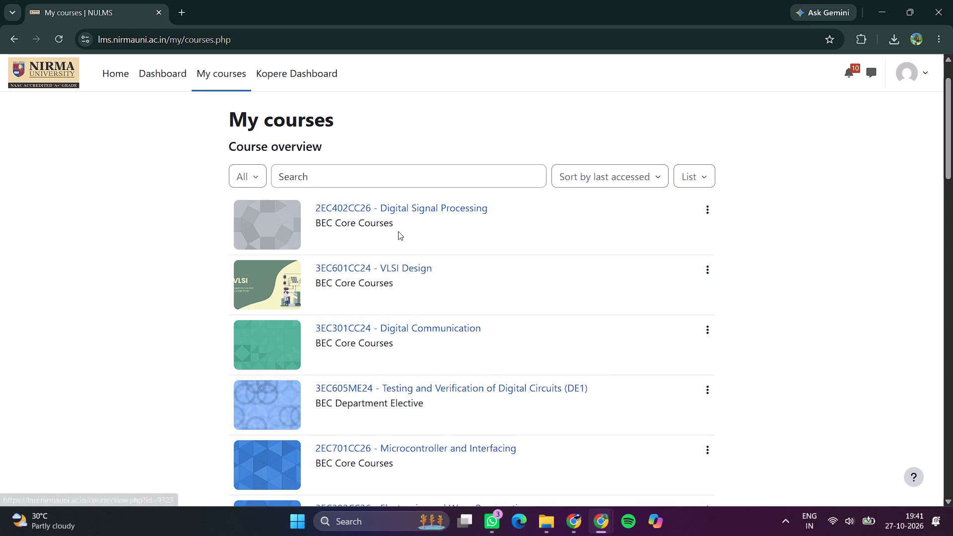
{"action": "scroll", "coordinate": [398, 231], "scroll_direction": "down", "scroll_amount": 2}
{"action": "left_click", "coordinate": [410, 133]}
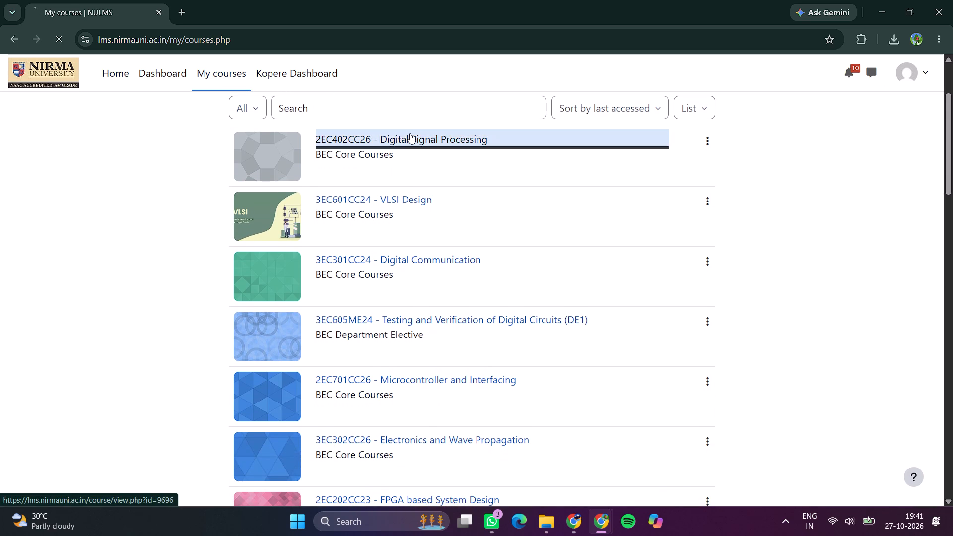
{"action": "scroll", "coordinate": [436, 333], "scroll_direction": "down", "scroll_amount": 5}
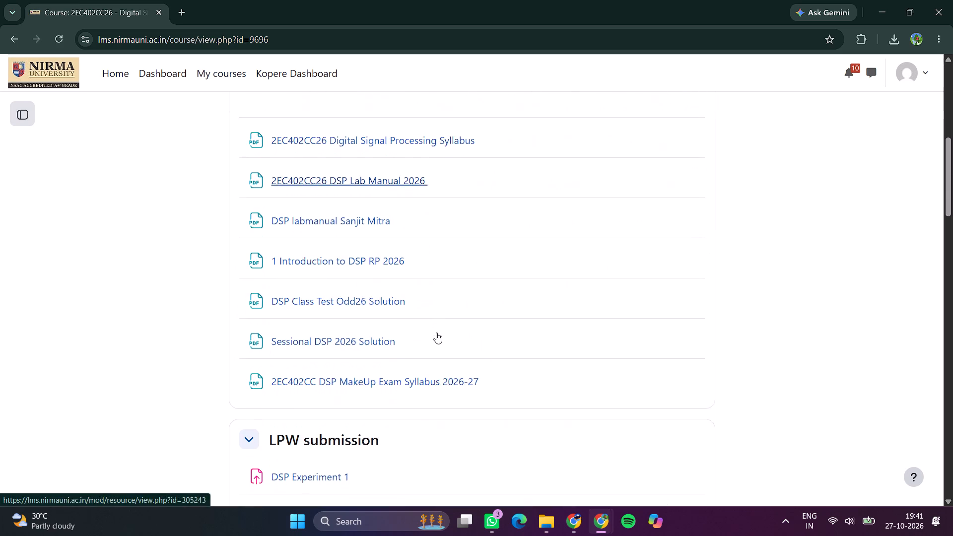
{"action": "scroll", "coordinate": [436, 333], "scroll_direction": "down", "scroll_amount": 4}
{"action": "scroll", "coordinate": [436, 333], "scroll_direction": "up", "scroll_amount": 2}
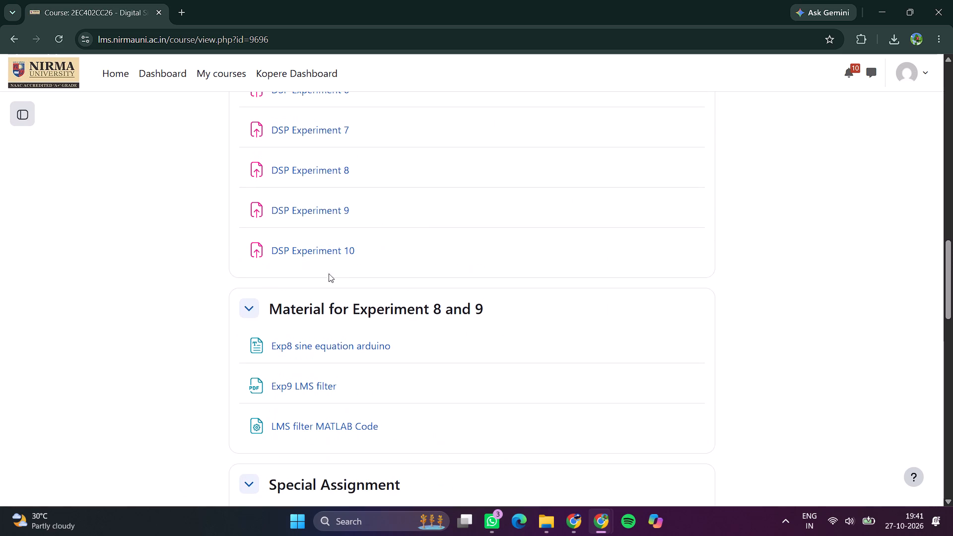
{"action": "left_click", "coordinate": [311, 243]}
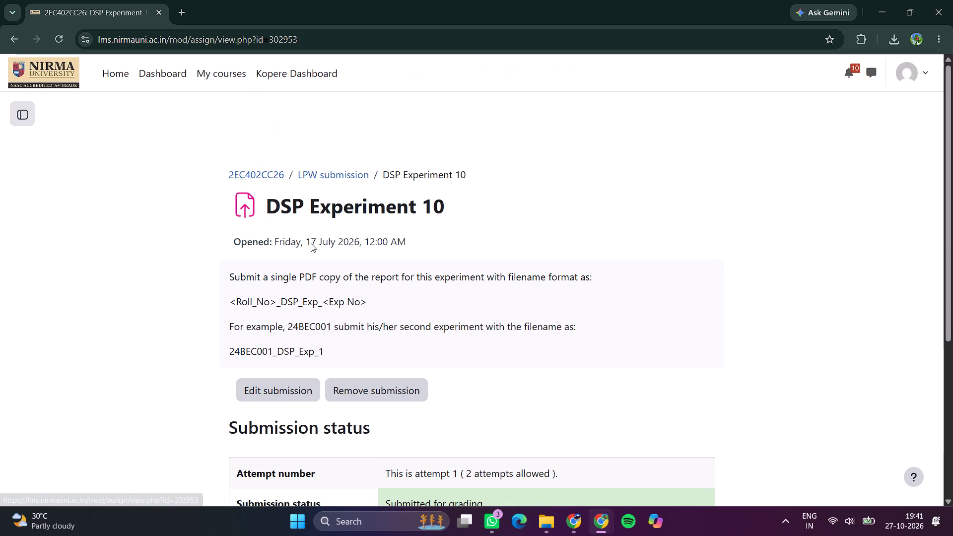
{"action": "scroll", "coordinate": [311, 243], "scroll_direction": "down", "scroll_amount": 6}
{"action": "scroll", "coordinate": [311, 243], "scroll_direction": "up", "scroll_amount": 3}
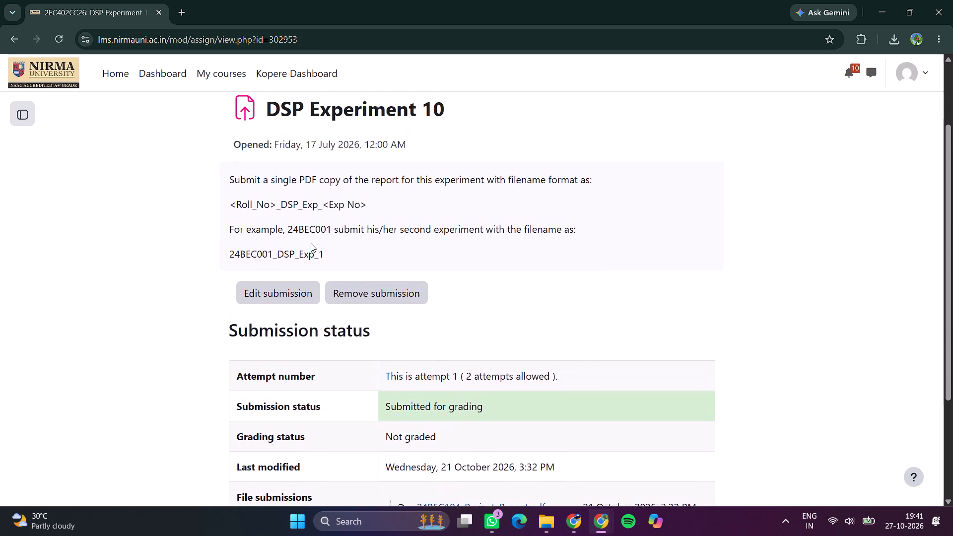
{"action": "scroll", "coordinate": [311, 243], "scroll_direction": "up", "scroll_amount": 2}
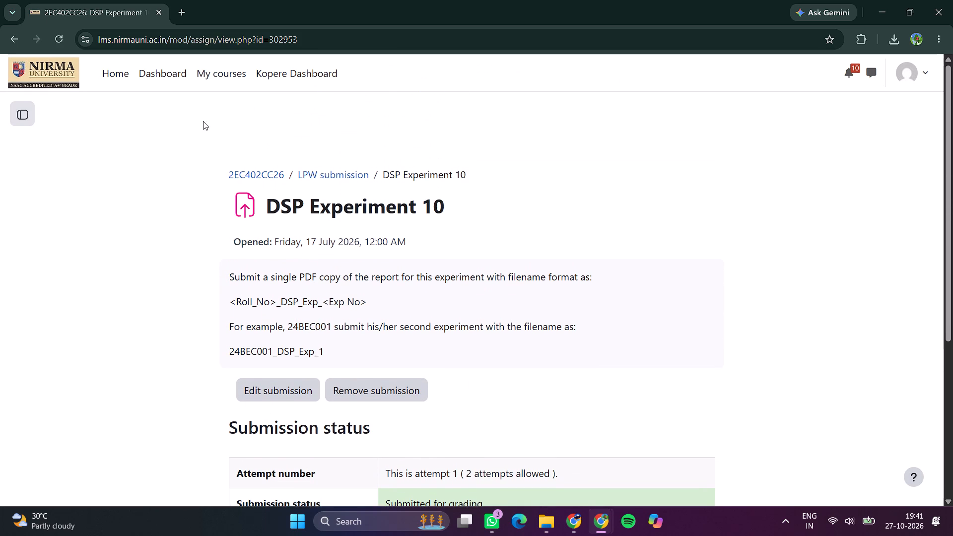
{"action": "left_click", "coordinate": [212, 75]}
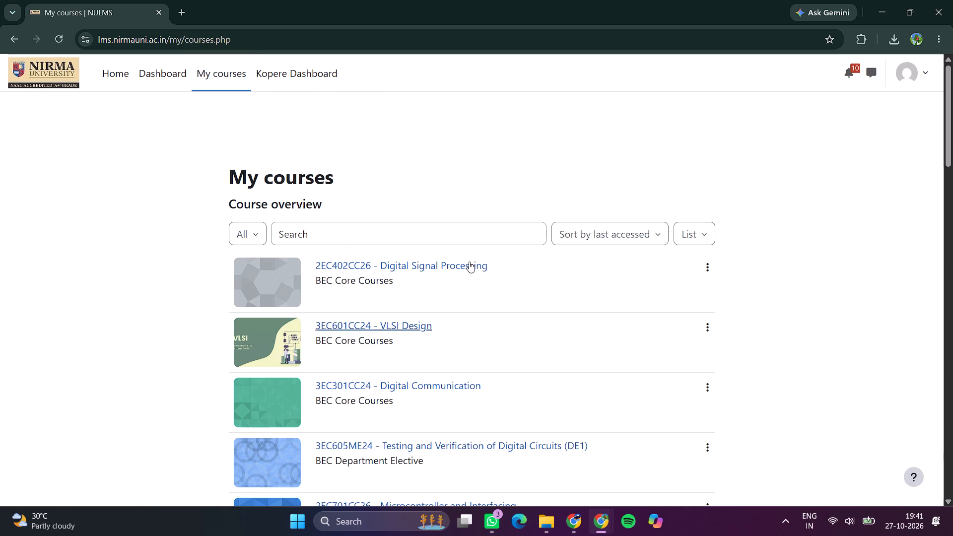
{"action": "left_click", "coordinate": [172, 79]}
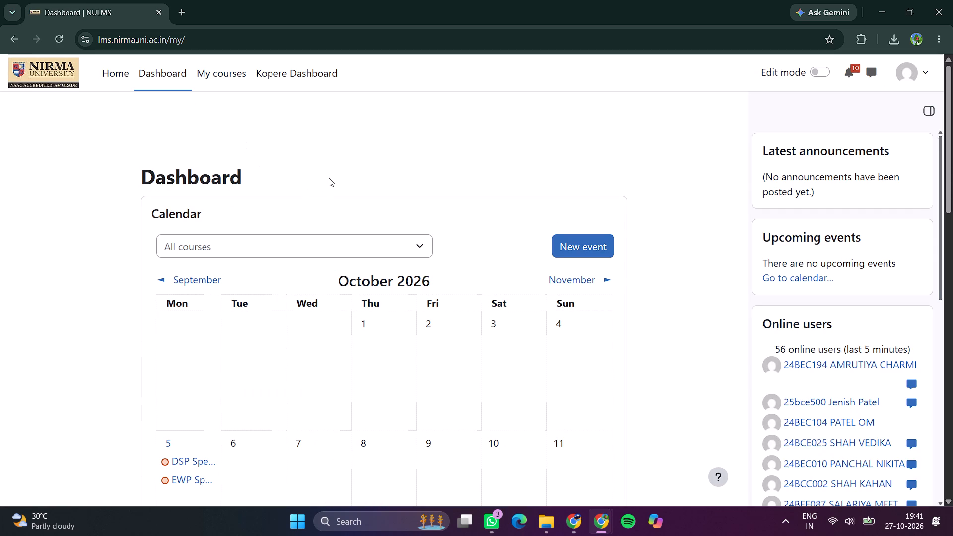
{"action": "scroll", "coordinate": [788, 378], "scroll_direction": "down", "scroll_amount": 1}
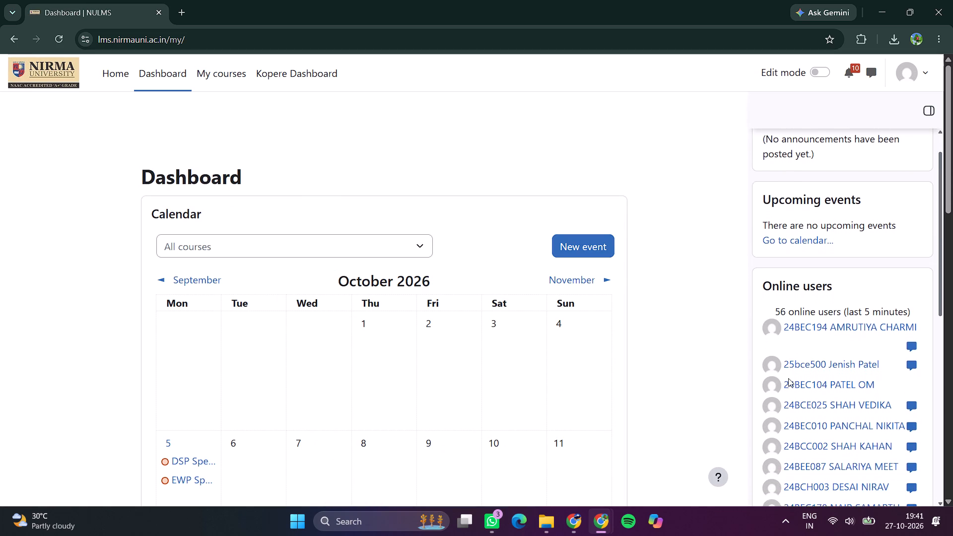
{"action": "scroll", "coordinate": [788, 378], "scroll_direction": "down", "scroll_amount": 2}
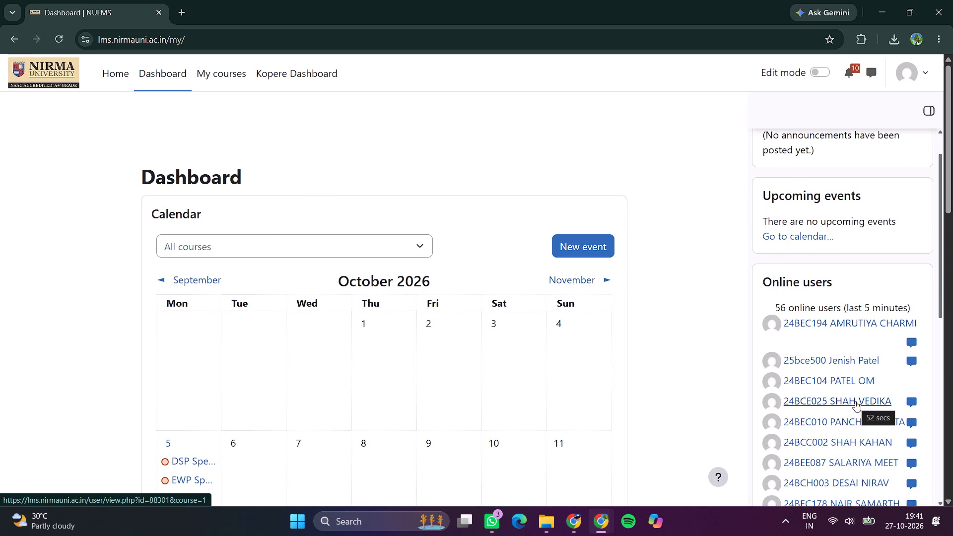
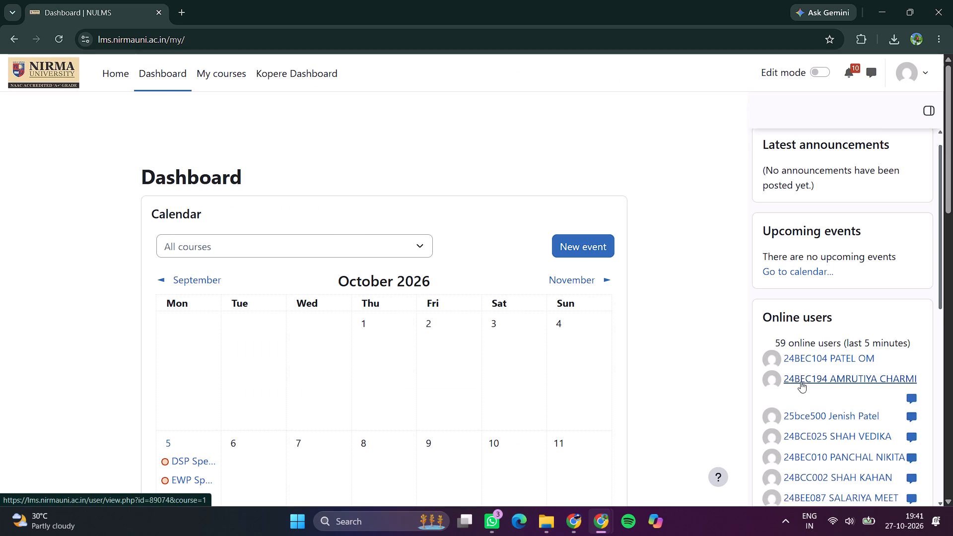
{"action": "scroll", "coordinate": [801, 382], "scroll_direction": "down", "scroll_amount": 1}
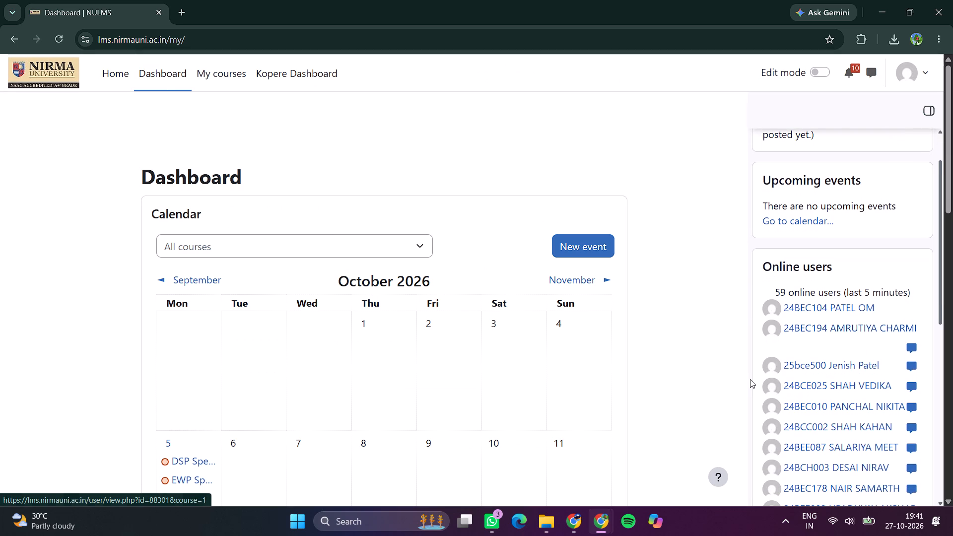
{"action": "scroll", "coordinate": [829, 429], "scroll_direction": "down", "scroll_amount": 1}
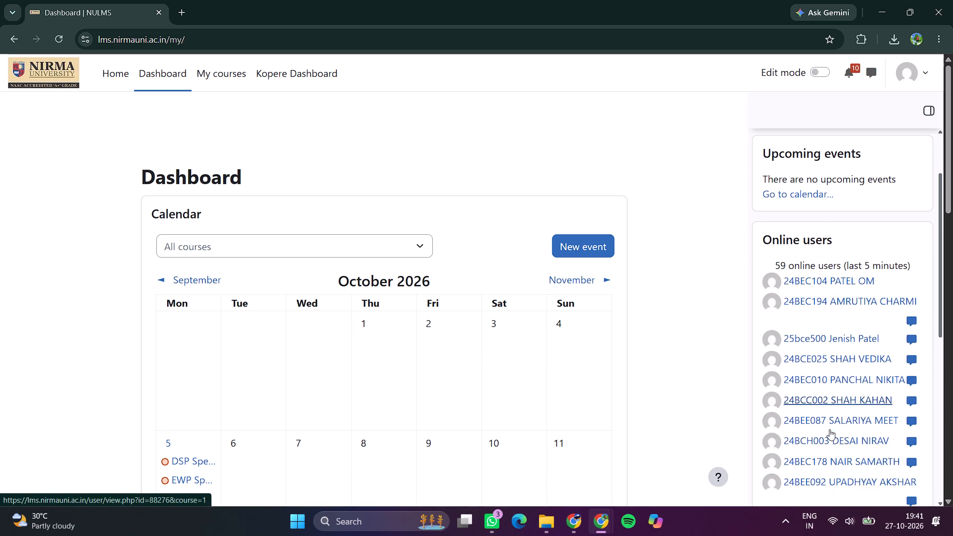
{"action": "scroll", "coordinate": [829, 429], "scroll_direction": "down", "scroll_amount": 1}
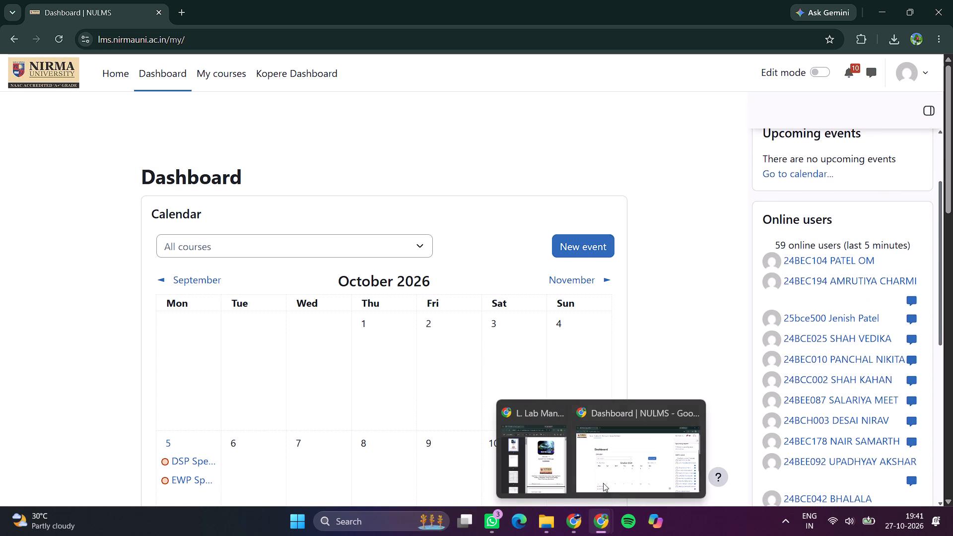
Bring up the separate Chrome window showing the VLSI Design lab manual and close it.
{"action": "left_click", "coordinate": [610, 463]}
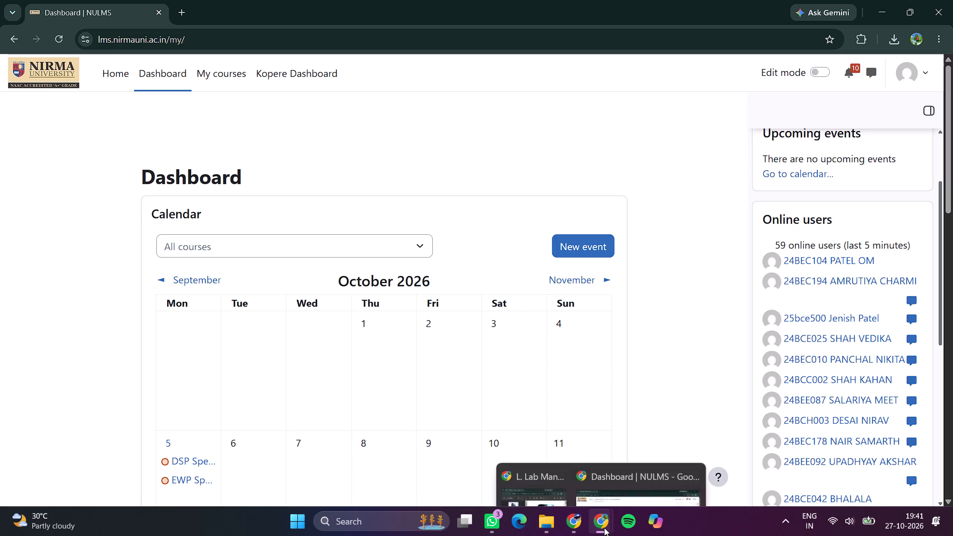
{"action": "left_click", "coordinate": [537, 447]}
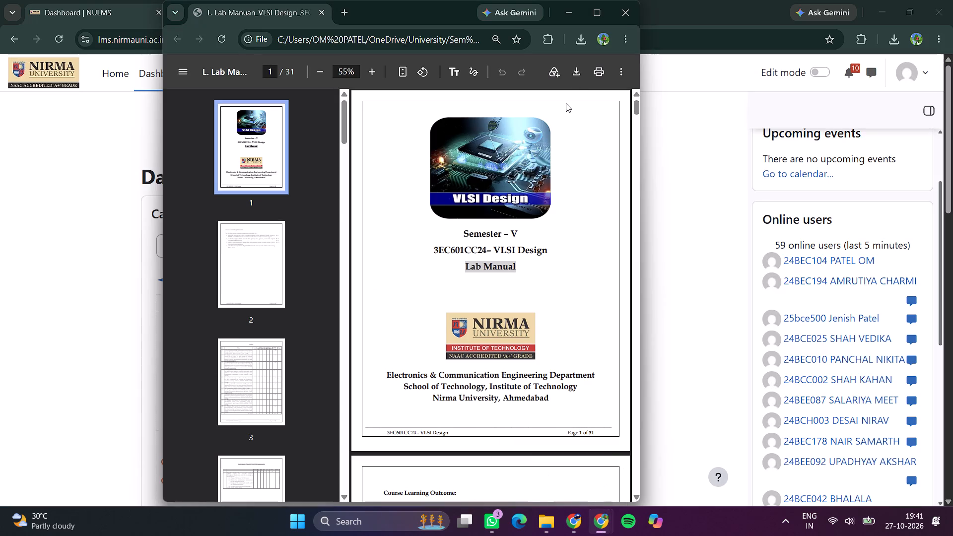
{"action": "left_click", "coordinate": [625, 20]}
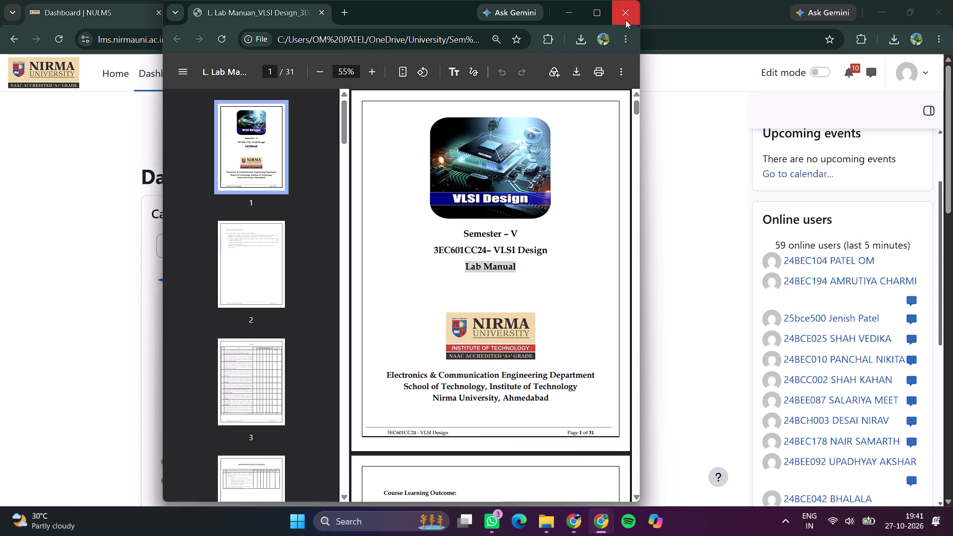
{"action": "left_click", "coordinate": [574, 516]}
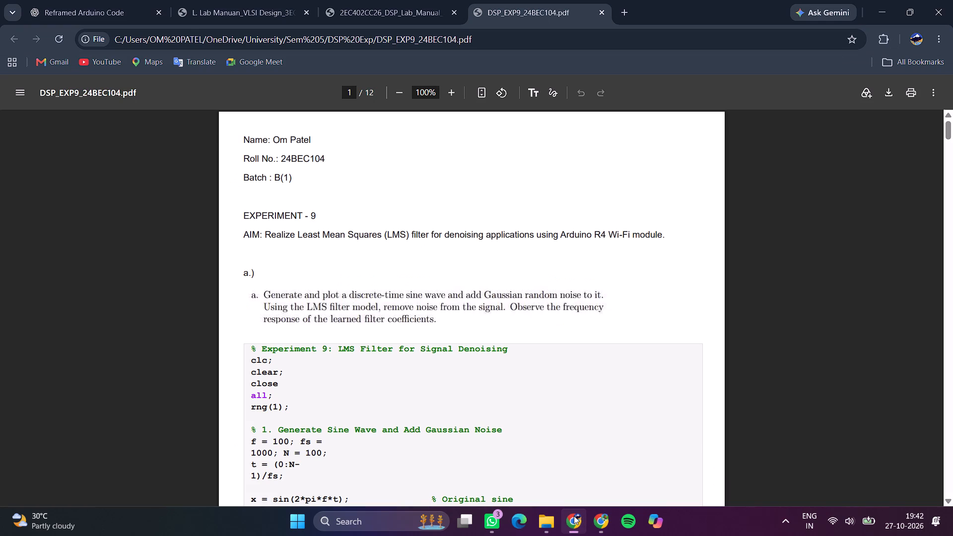
{"action": "left_click", "coordinate": [398, 0]}
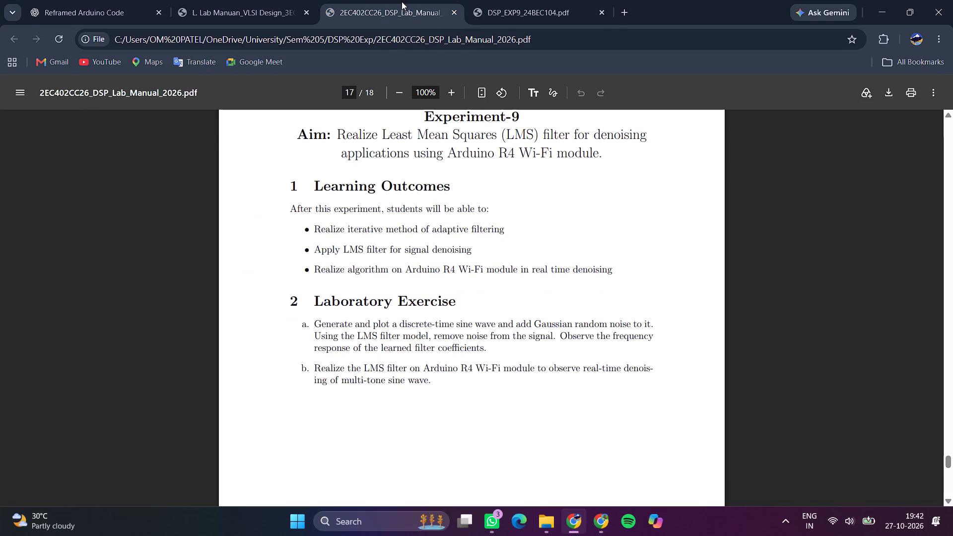
{"action": "left_click", "coordinate": [603, 11]}
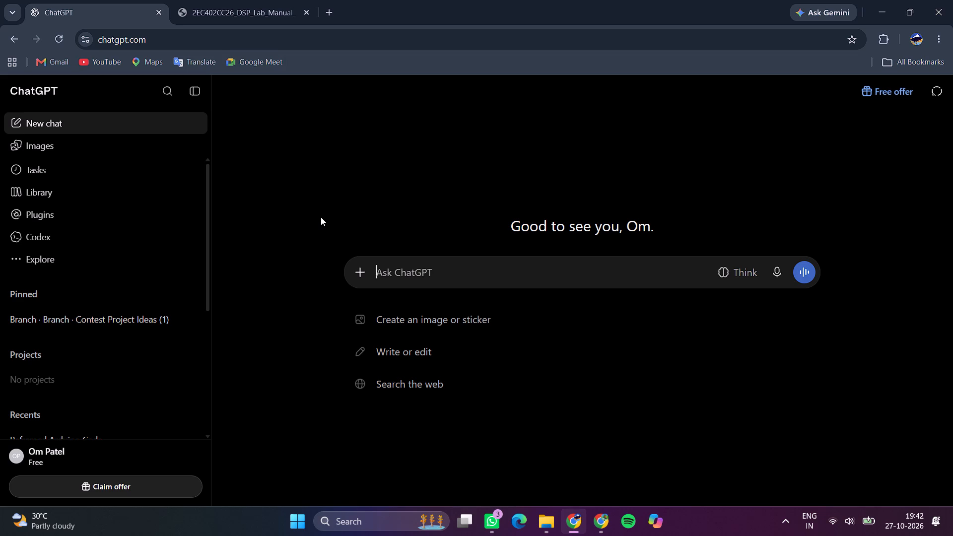
Examine the aims, learning outcomes and laboratory exercises of Experiments 8 and 9 in the DSP lab manual PDF.
{"action": "left_click", "coordinate": [209, 2]}
{"action": "scroll", "coordinate": [371, 227], "scroll_direction": "up", "scroll_amount": 2}
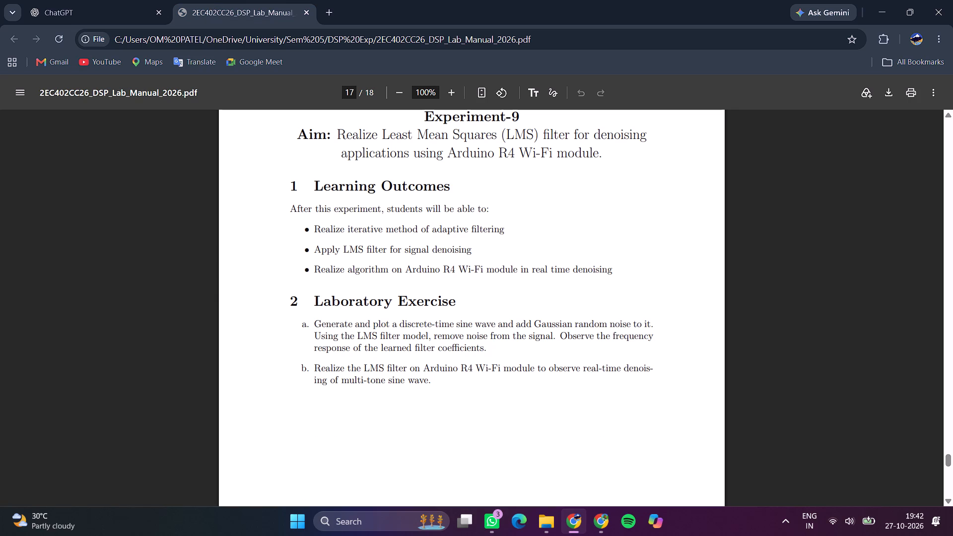
{"action": "scroll", "coordinate": [371, 227], "scroll_direction": "up", "scroll_amount": 19}
{"action": "scroll", "coordinate": [371, 227], "scroll_direction": "up", "scroll_amount": 3}
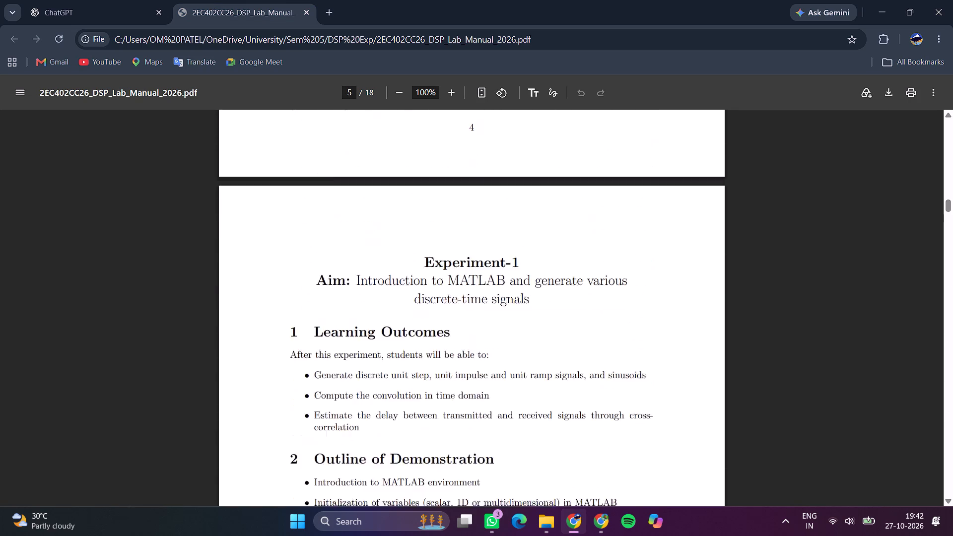
{"action": "scroll", "coordinate": [371, 227], "scroll_direction": "up", "scroll_amount": 5}
{"action": "scroll", "coordinate": [371, 227], "scroll_direction": "down", "scroll_amount": 17}
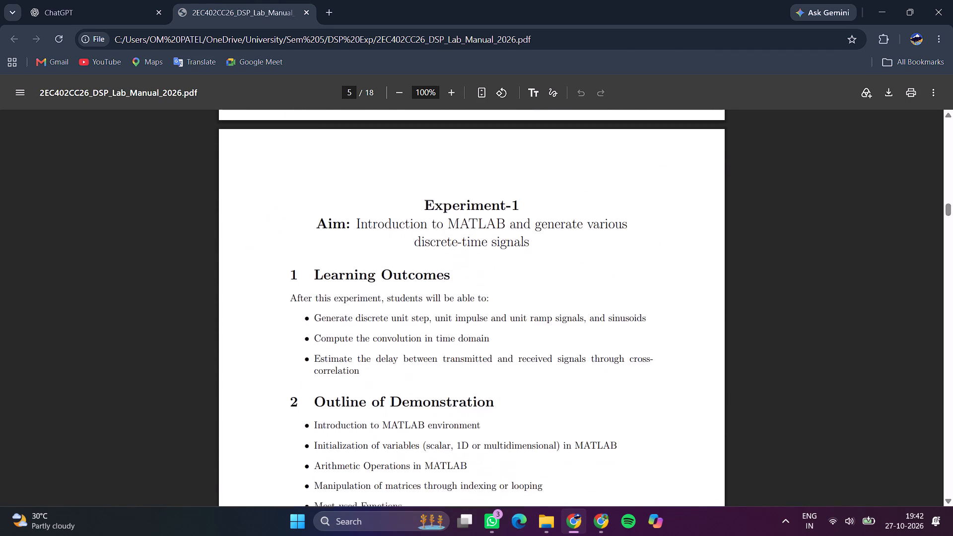
{"action": "scroll", "coordinate": [371, 227], "scroll_direction": "down", "scroll_amount": 9}
{"action": "scroll", "coordinate": [371, 227], "scroll_direction": "up", "scroll_amount": 1}
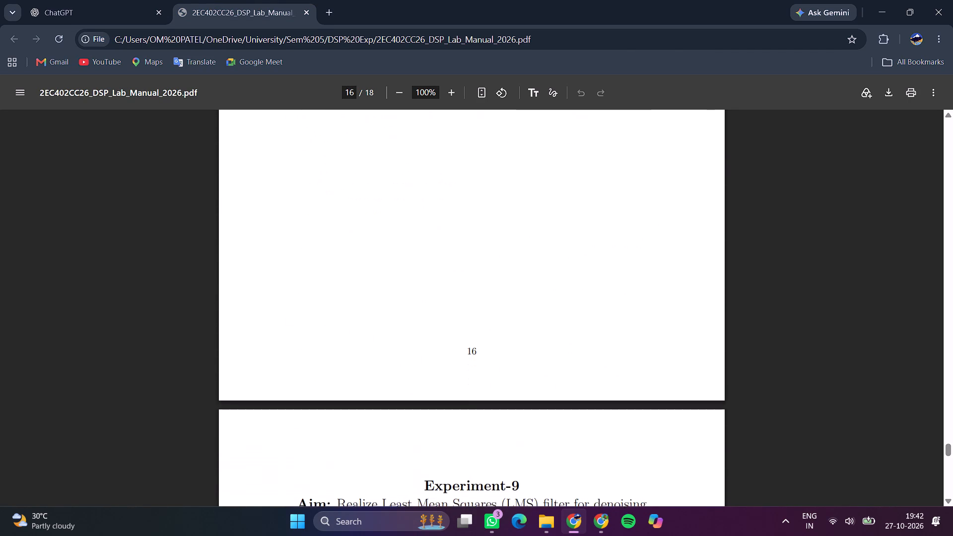
{"action": "scroll", "coordinate": [371, 227], "scroll_direction": "up", "scroll_amount": 1}
{"action": "scroll", "coordinate": [371, 227], "scroll_direction": "down", "scroll_amount": 7}
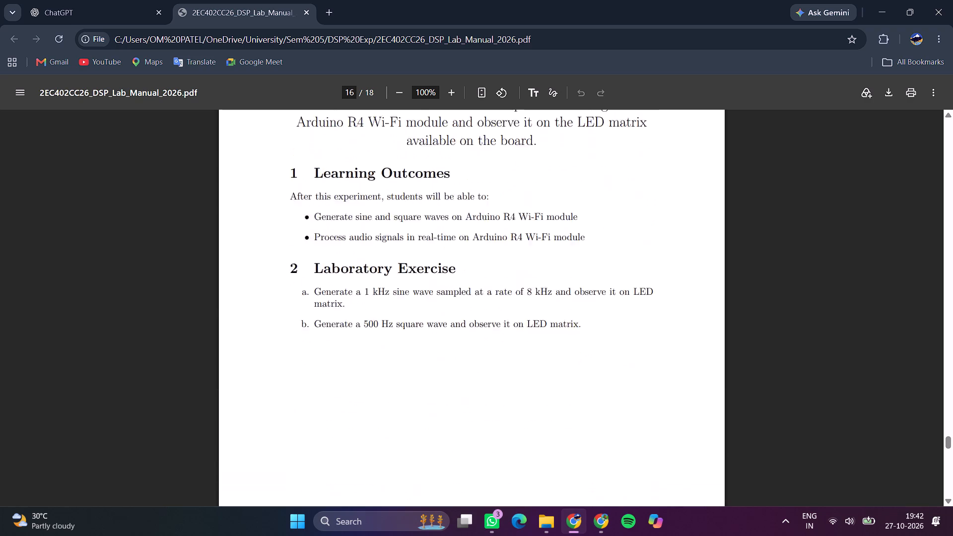
{"action": "scroll", "coordinate": [371, 227], "scroll_direction": "down", "scroll_amount": 4}
{"action": "scroll", "coordinate": [371, 227], "scroll_direction": "left", "scroll_amount": 1}
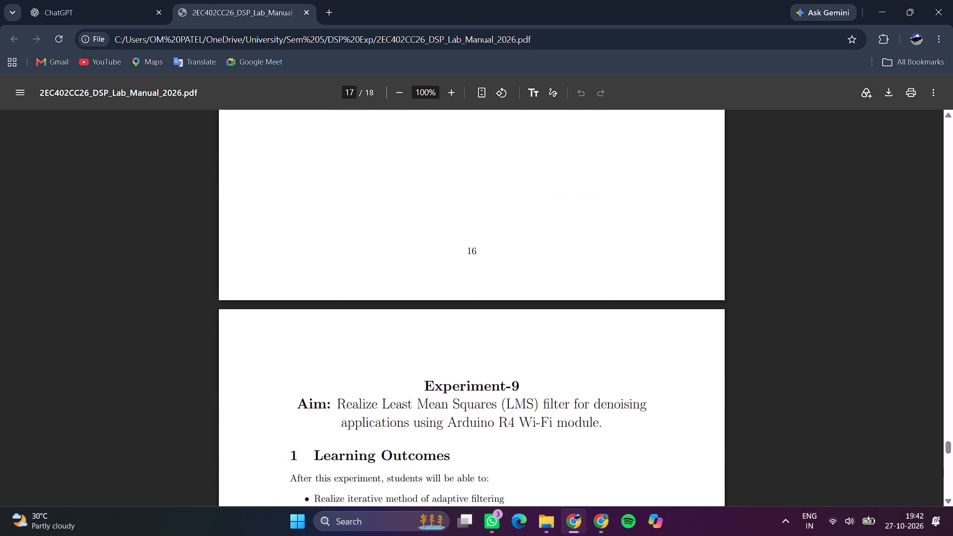
{"action": "scroll", "coordinate": [371, 227], "scroll_direction": "up", "scroll_amount": 1}
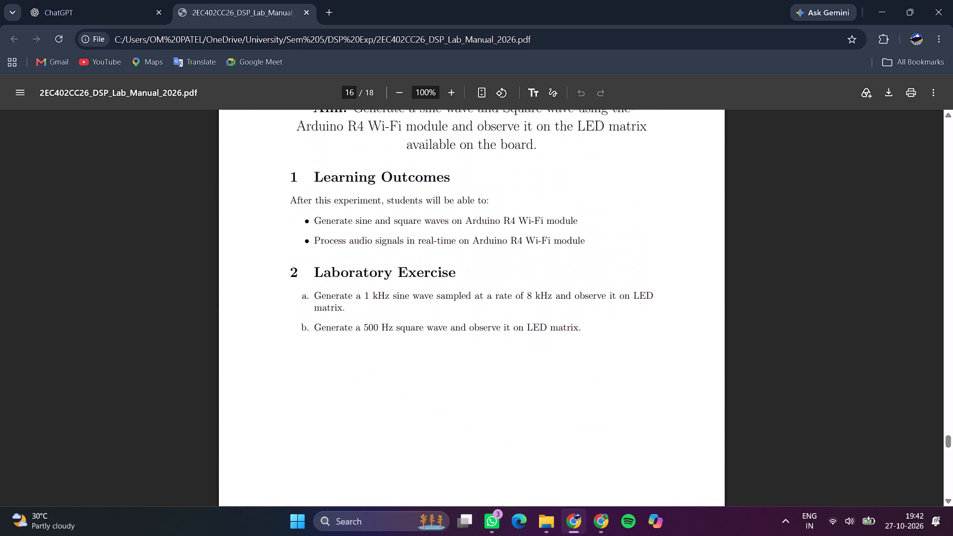
{"action": "scroll", "coordinate": [371, 227], "scroll_direction": "up", "scroll_amount": 4}
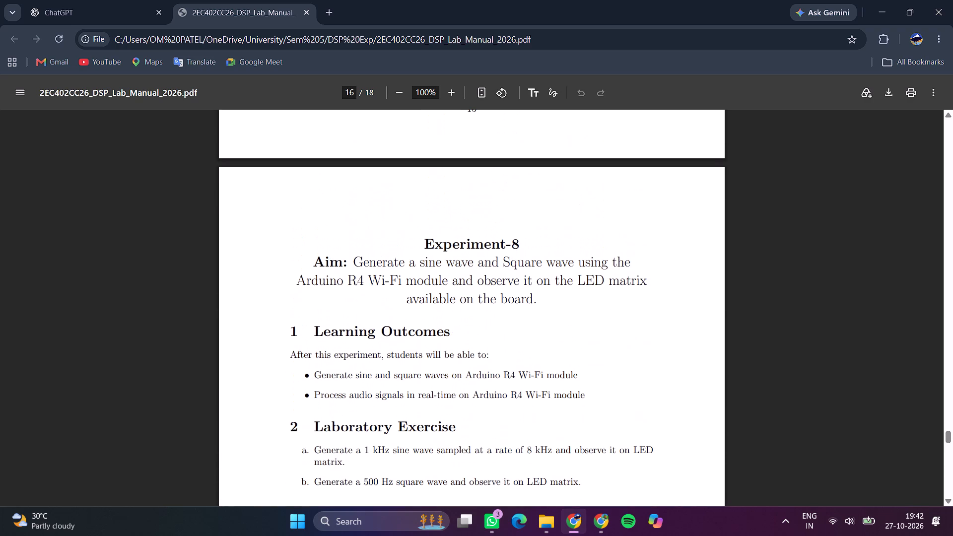
{"action": "scroll", "coordinate": [371, 227], "scroll_direction": "down", "scroll_amount": 1}
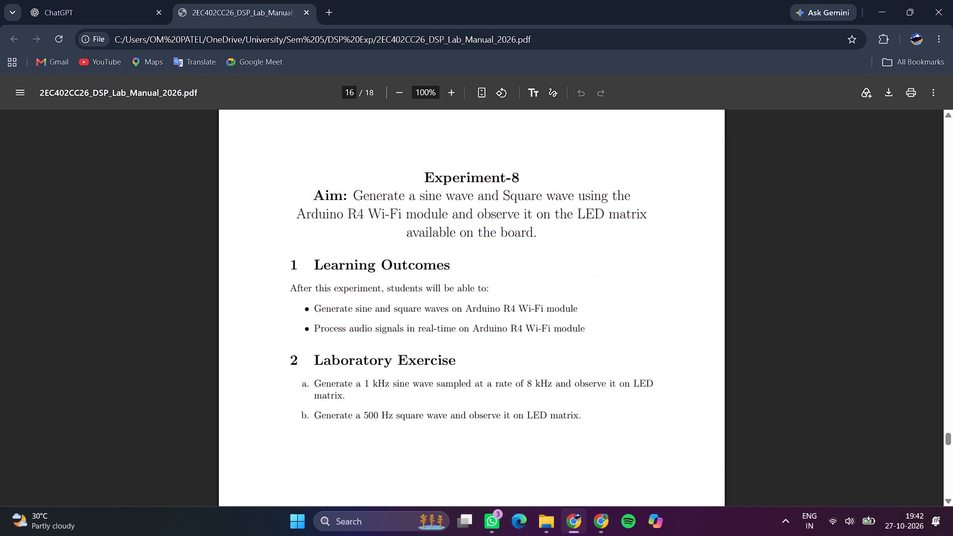
{"action": "scroll", "coordinate": [371, 227], "scroll_direction": "down", "scroll_amount": 3}
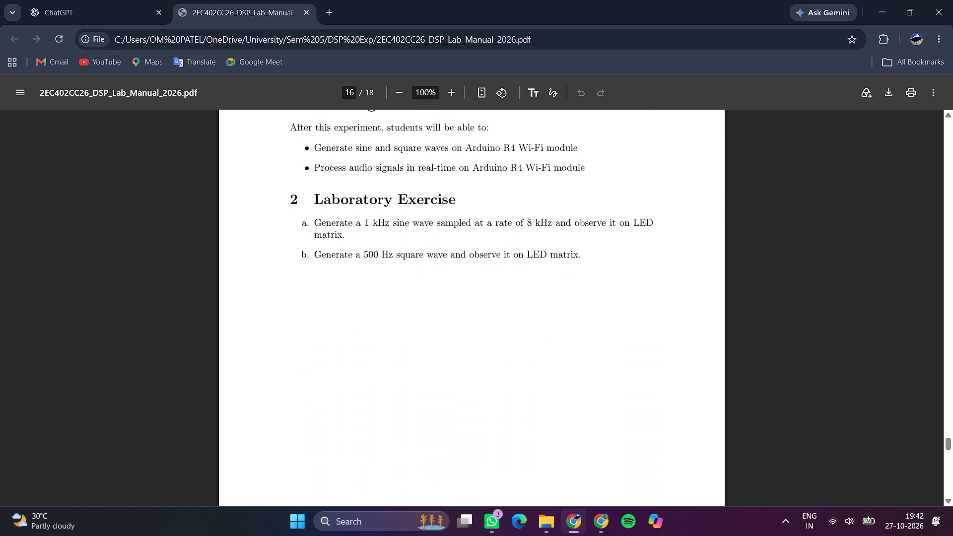
{"action": "scroll", "coordinate": [371, 227], "scroll_direction": "down", "scroll_amount": 7}
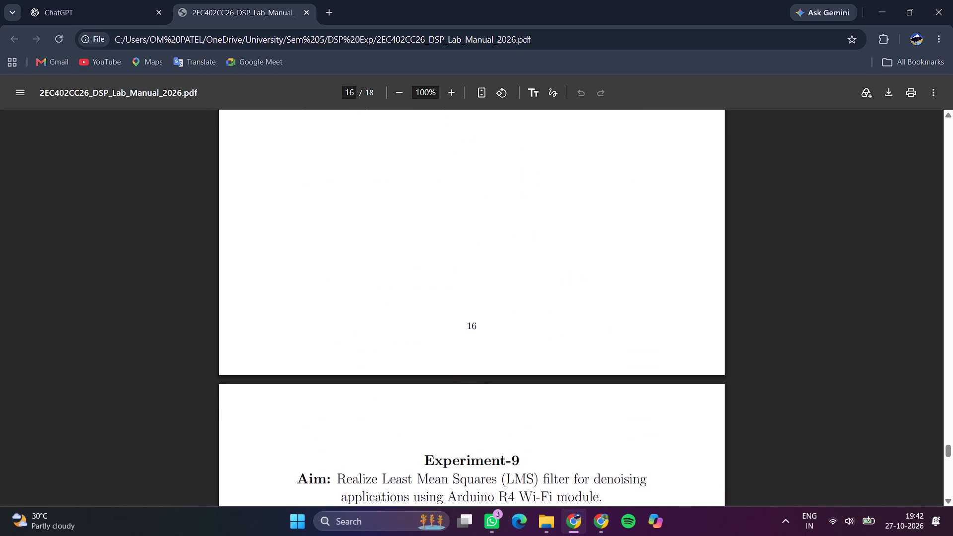
{"action": "scroll", "coordinate": [371, 227], "scroll_direction": "down", "scroll_amount": 4}
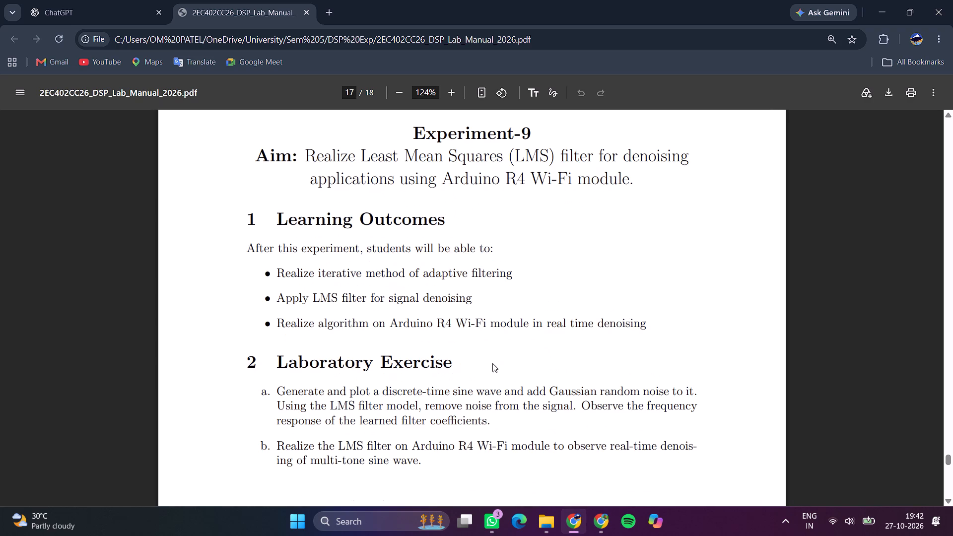
{"action": "triple_click", "coordinate": [462, 389]}
{"action": "scroll", "coordinate": [462, 389], "scroll_direction": "up", "scroll_amount": 5}
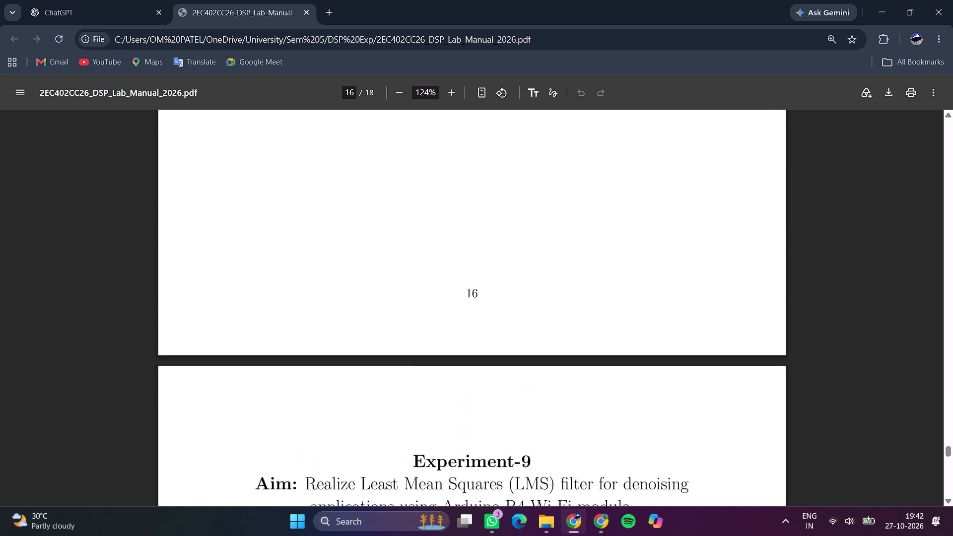
Review pages 14 to 16 of the DSP lab manual, covering the lowpass IIR filter exercise and the Experiment 7 and 8 tasks.
{"action": "scroll", "coordinate": [462, 389], "scroll_direction": "up", "scroll_amount": 8}
{"action": "scroll", "coordinate": [462, 389], "scroll_direction": "down", "scroll_amount": 1}
{"action": "scroll", "coordinate": [462, 389], "scroll_direction": "up", "scroll_amount": 1}
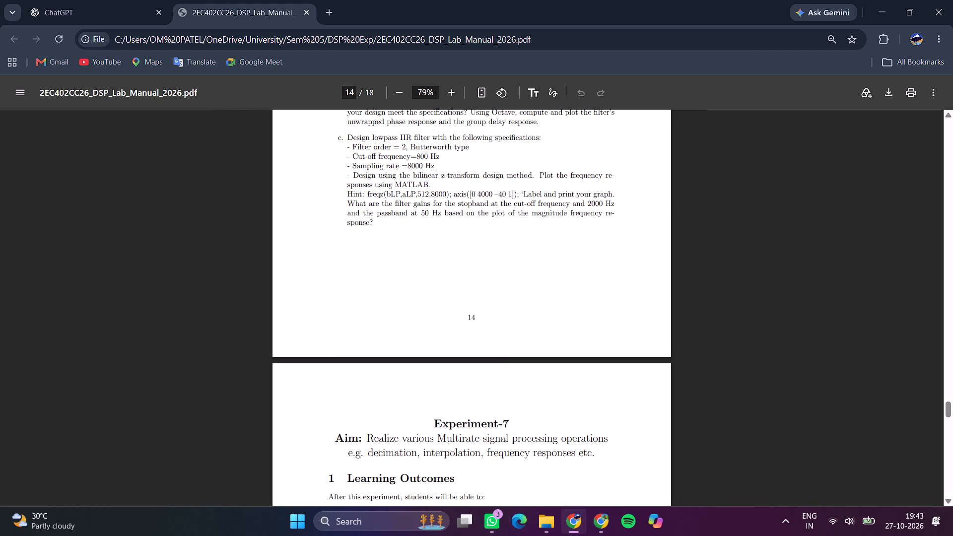
{"action": "scroll", "coordinate": [462, 389], "scroll_direction": "down", "scroll_amount": 4}
{"action": "scroll", "coordinate": [462, 389], "scroll_direction": "up", "scroll_amount": 2}
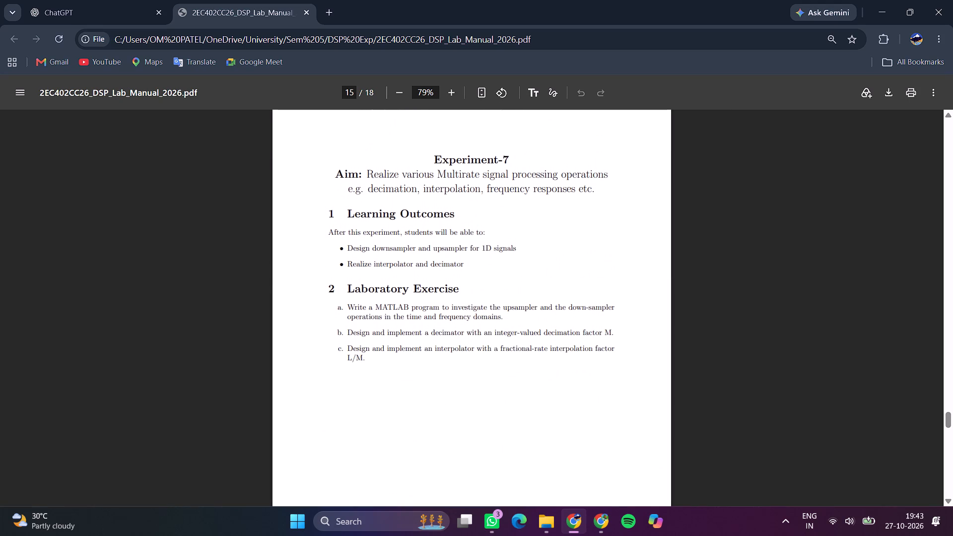
{"action": "scroll", "coordinate": [446, 329], "scroll_direction": "down", "scroll_amount": 7}
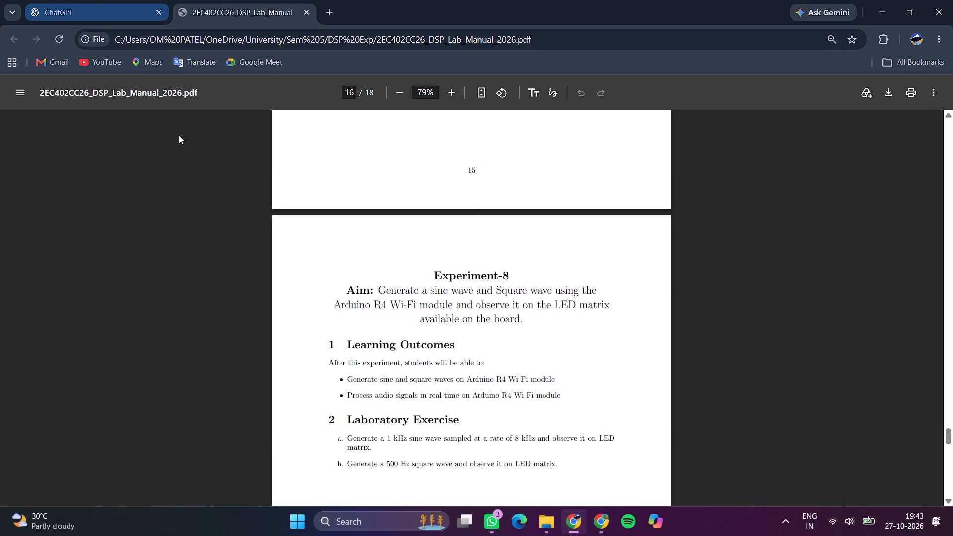
Switch to the other Chrome window showing the NULMS dashboard.
{"action": "left_click", "coordinate": [603, 520]}
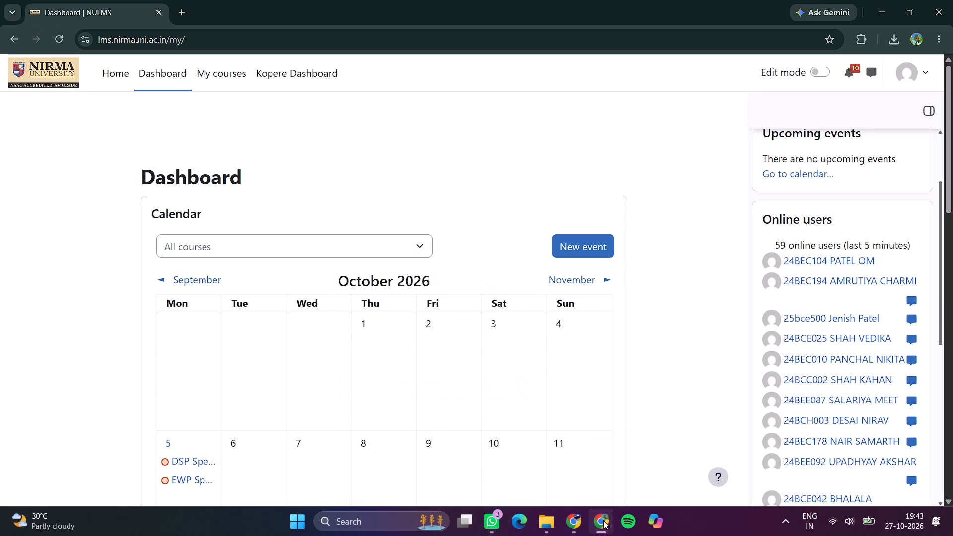